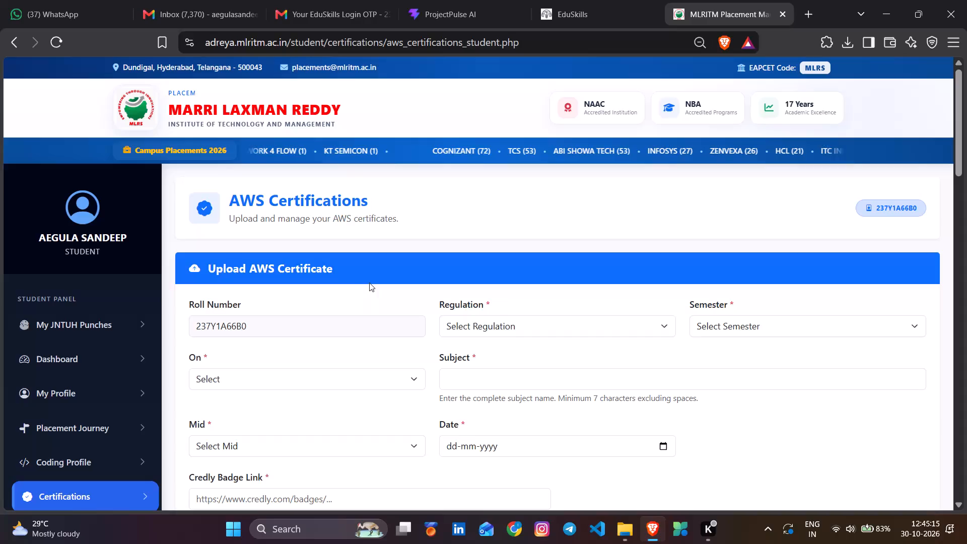
# Review the blank AWS certificate form, then switch to File Explorer and look through the Course_certificates folder for certificate files.
pyautogui.scroll(-1, 511, 319)
pyautogui.scroll(-3, 509, 234)
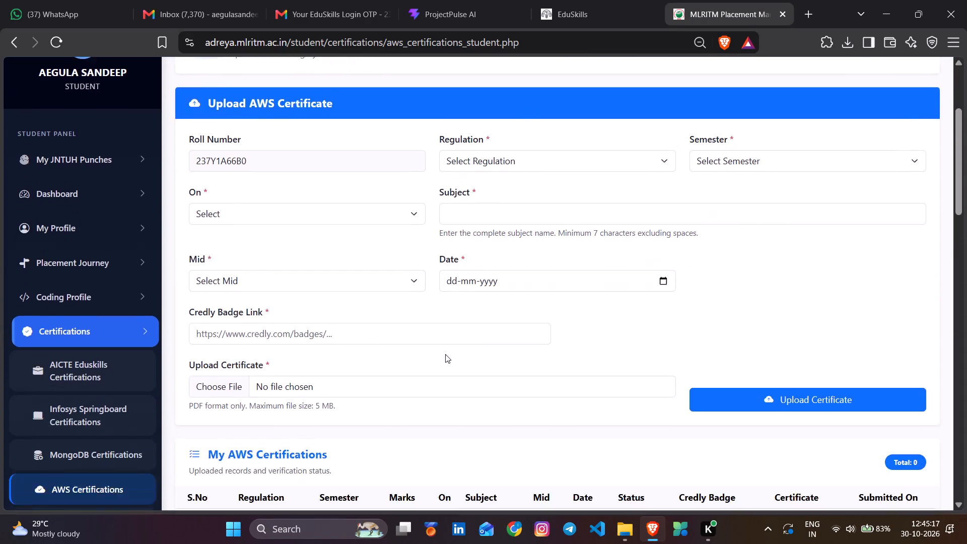
pyautogui.scroll(-2, 445, 354)
pyautogui.click(633, 541)
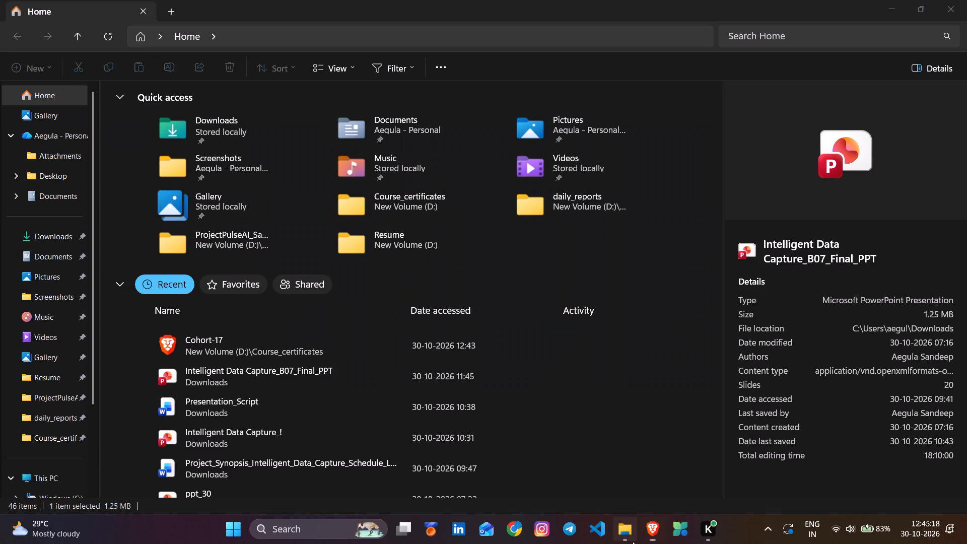
pyautogui.click(45, 439)
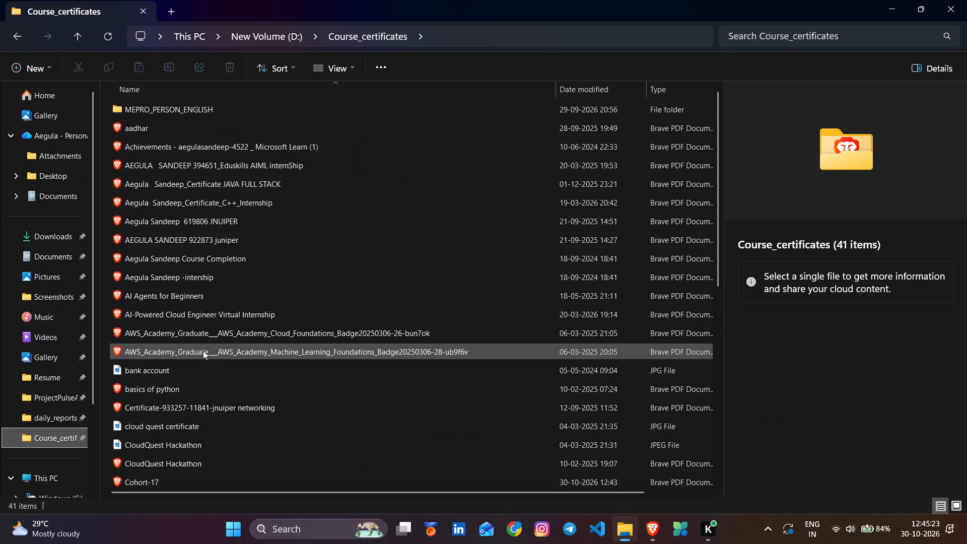
pyautogui.scroll(-3, 188, 301)
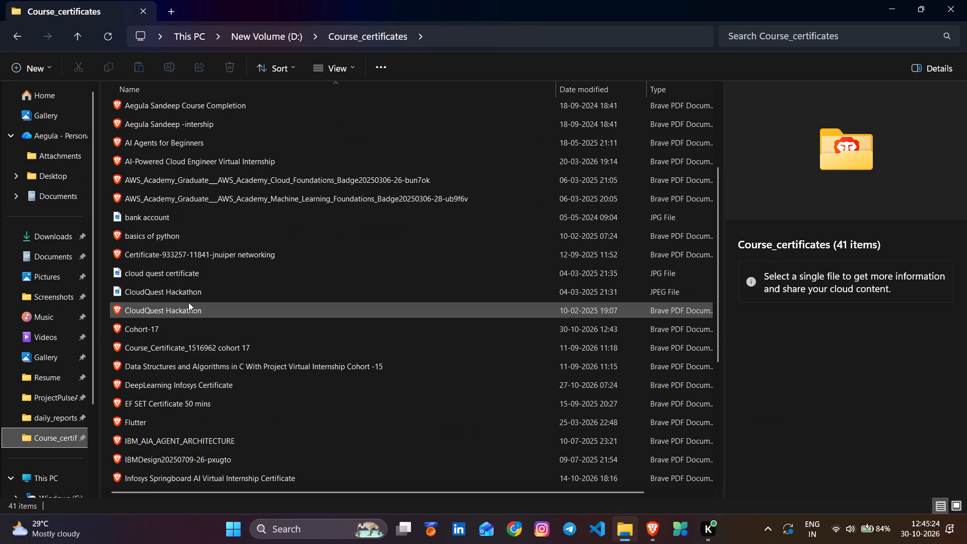
pyautogui.scroll(-3, 191, 358)
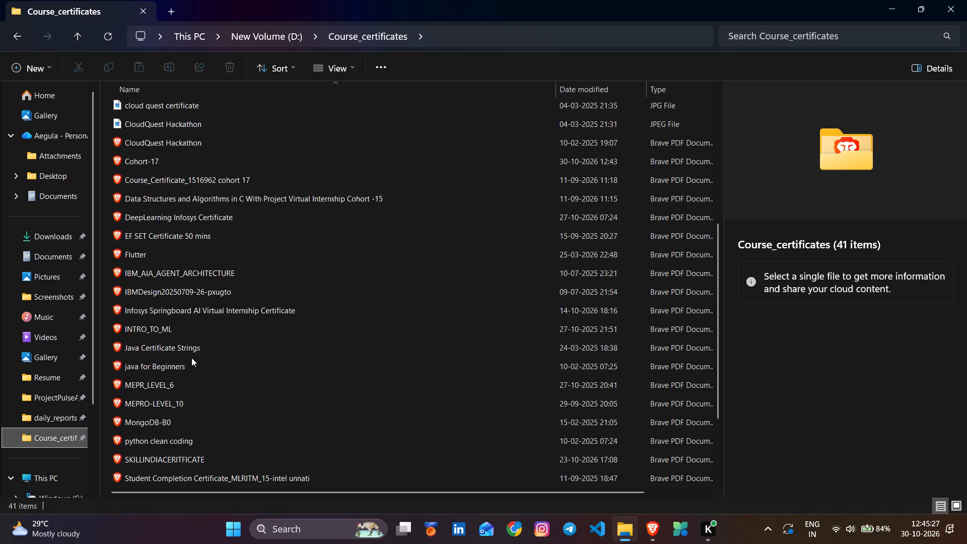
pyautogui.scroll(-3, 191, 358)
pyautogui.click(196, 411)
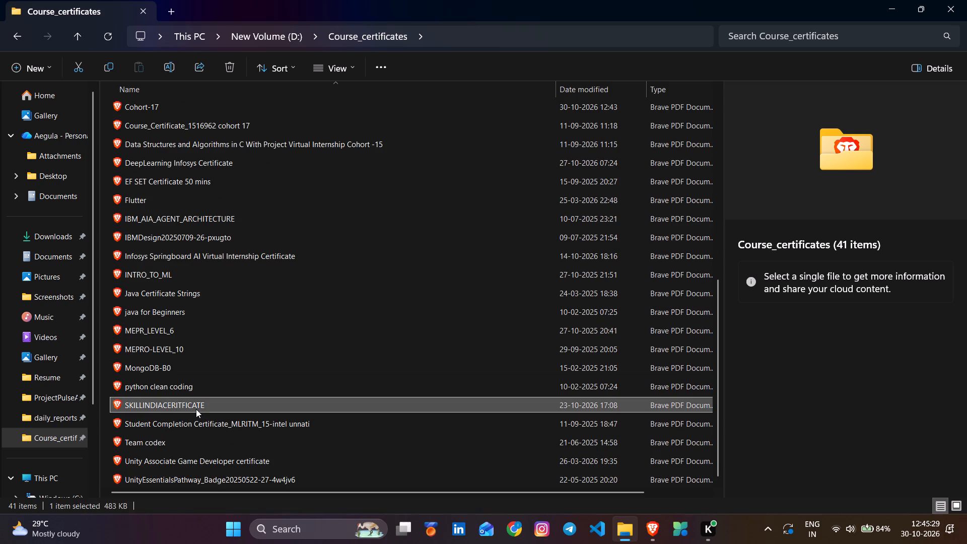
# Switch back to the AWS certificate form in Brave and set Regulation to R22 and Semester to VII.
pyautogui.click(654, 529)
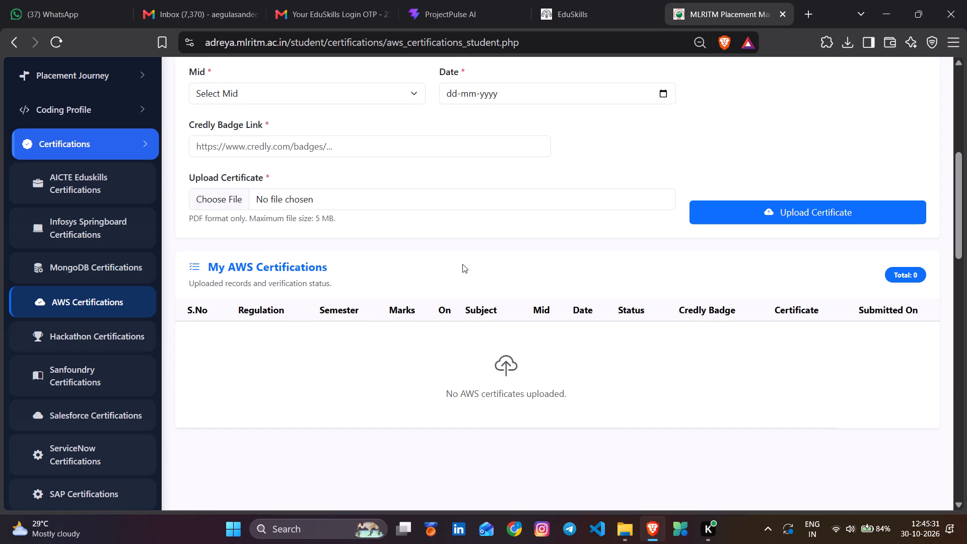
pyautogui.scroll(4, 461, 264)
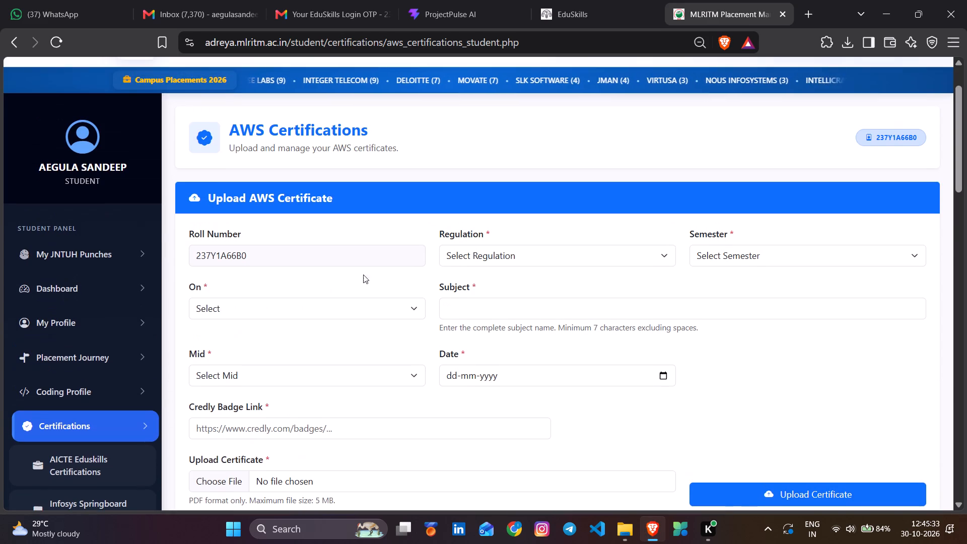
pyautogui.click(514, 256)
pyautogui.click(527, 300)
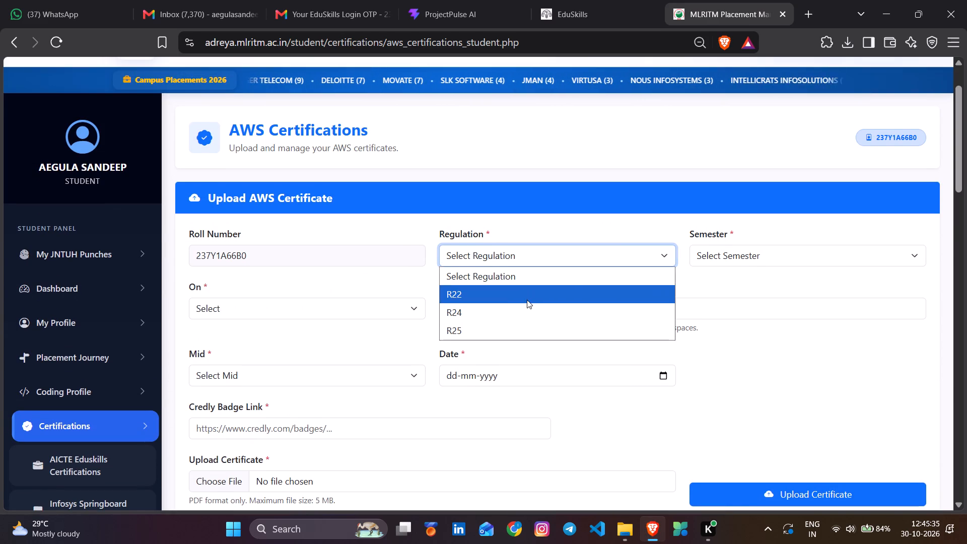
pyautogui.click(722, 256)
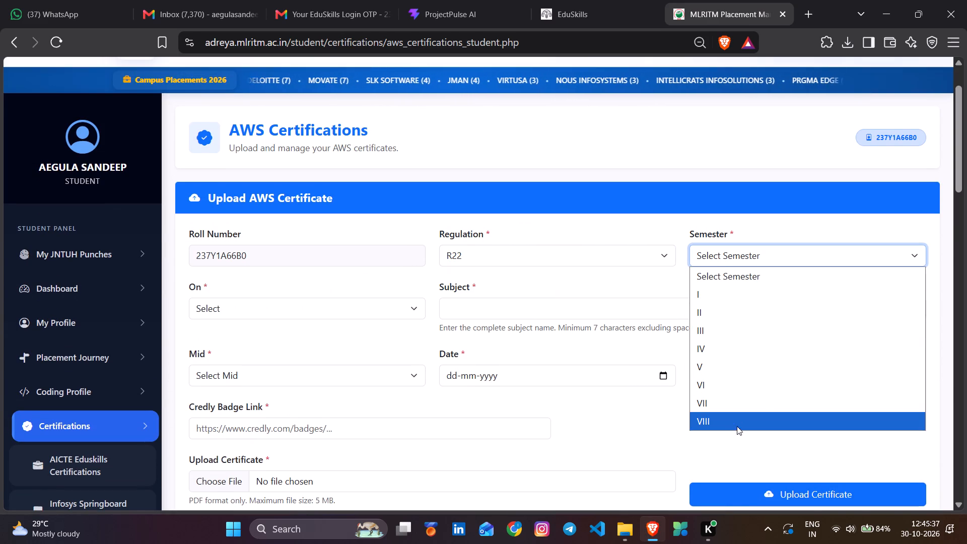
pyautogui.click(727, 398)
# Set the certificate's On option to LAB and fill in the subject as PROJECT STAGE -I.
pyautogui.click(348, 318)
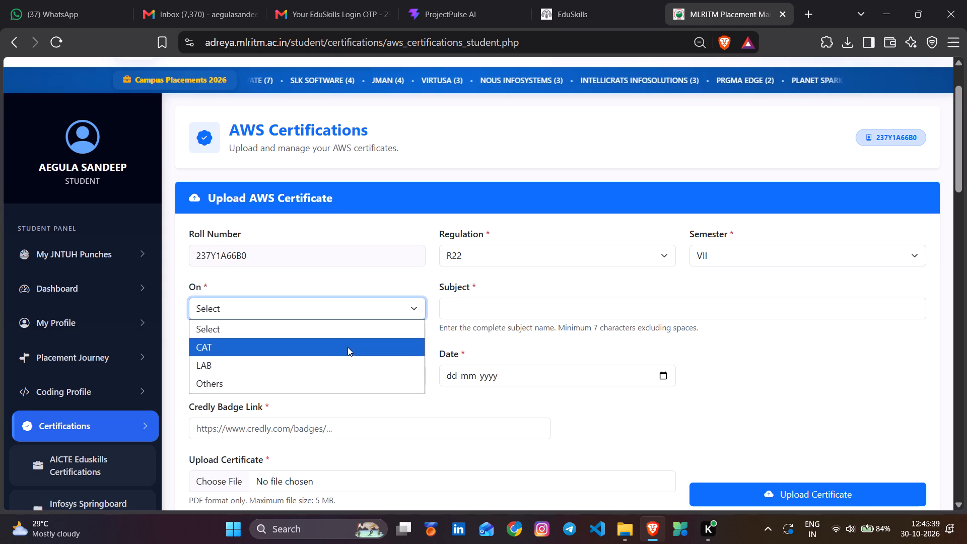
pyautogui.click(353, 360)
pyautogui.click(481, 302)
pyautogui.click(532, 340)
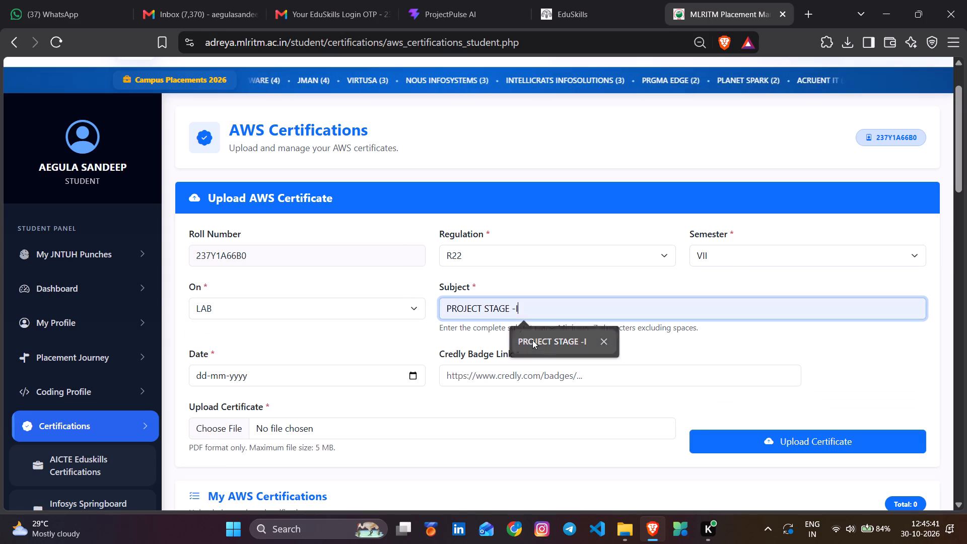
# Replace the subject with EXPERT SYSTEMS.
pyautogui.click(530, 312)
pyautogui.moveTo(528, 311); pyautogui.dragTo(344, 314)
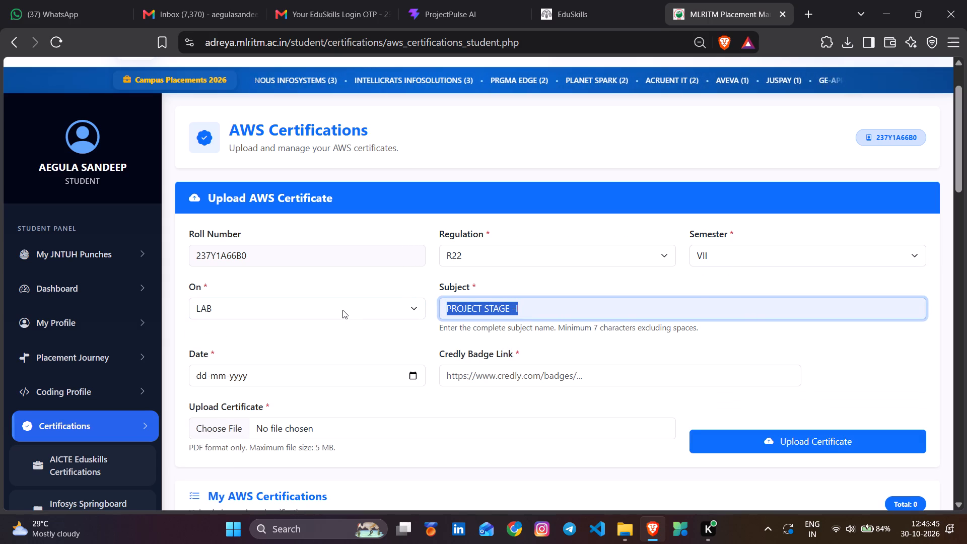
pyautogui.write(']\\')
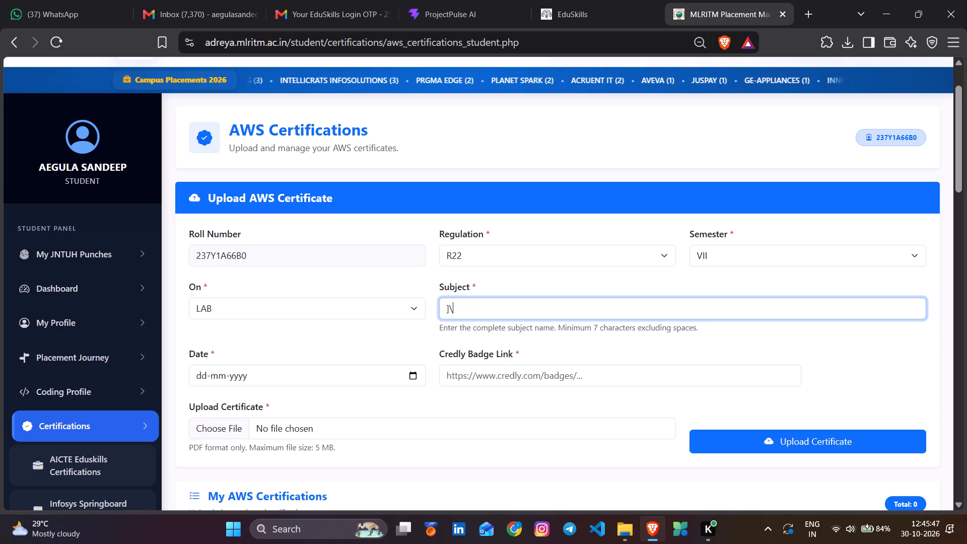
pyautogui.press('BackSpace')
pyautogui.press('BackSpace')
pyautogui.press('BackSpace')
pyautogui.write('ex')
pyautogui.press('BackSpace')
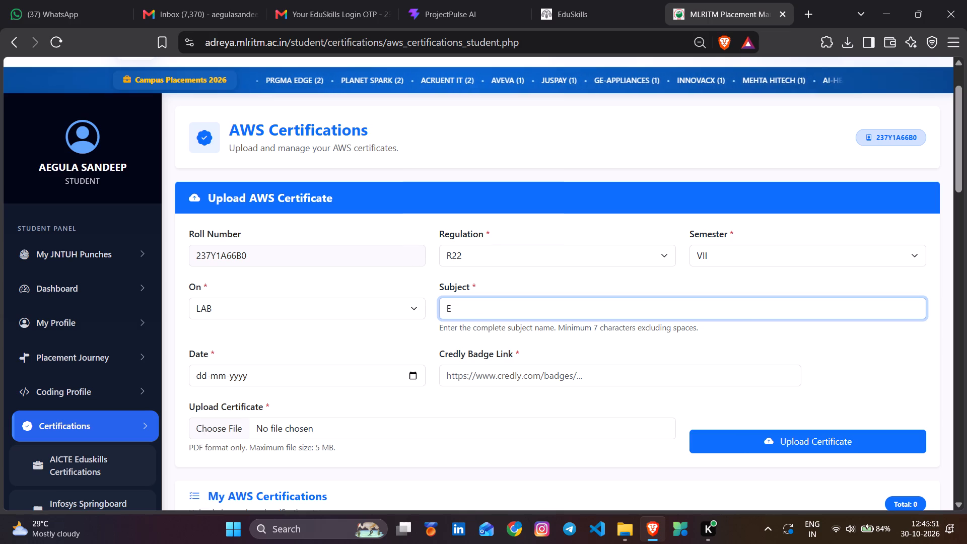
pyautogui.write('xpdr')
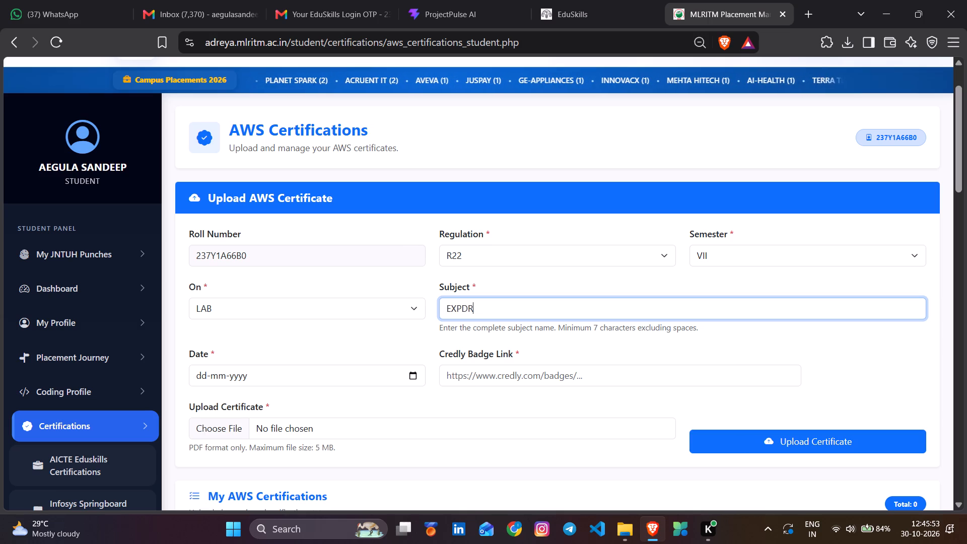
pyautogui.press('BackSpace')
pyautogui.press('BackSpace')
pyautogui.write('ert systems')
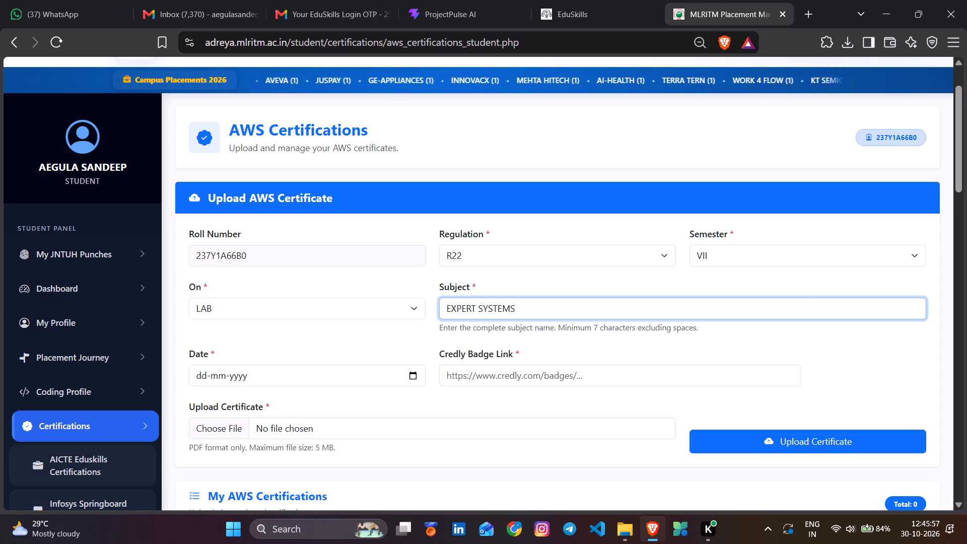
# Set the certificate date to 30-10-2026.
pyautogui.click(249, 380)
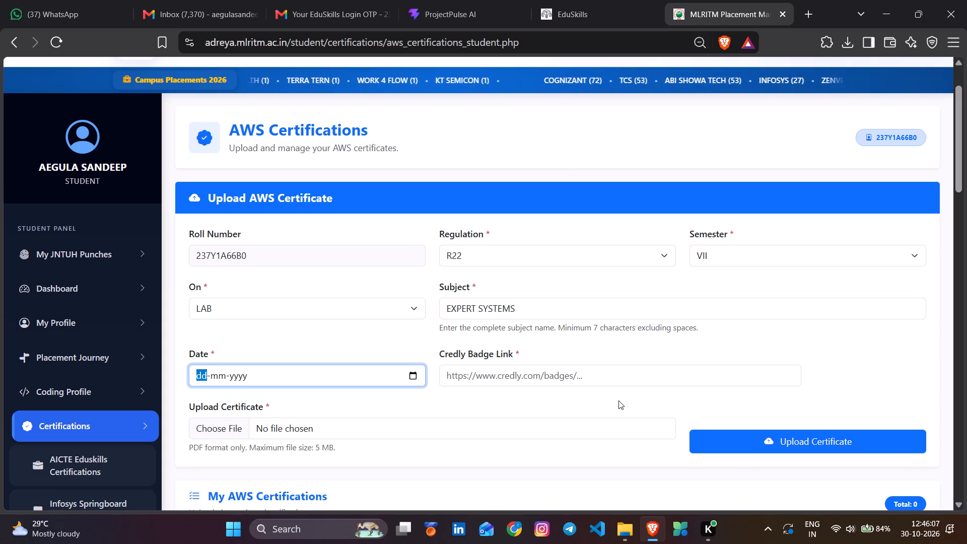
pyautogui.write('3011')
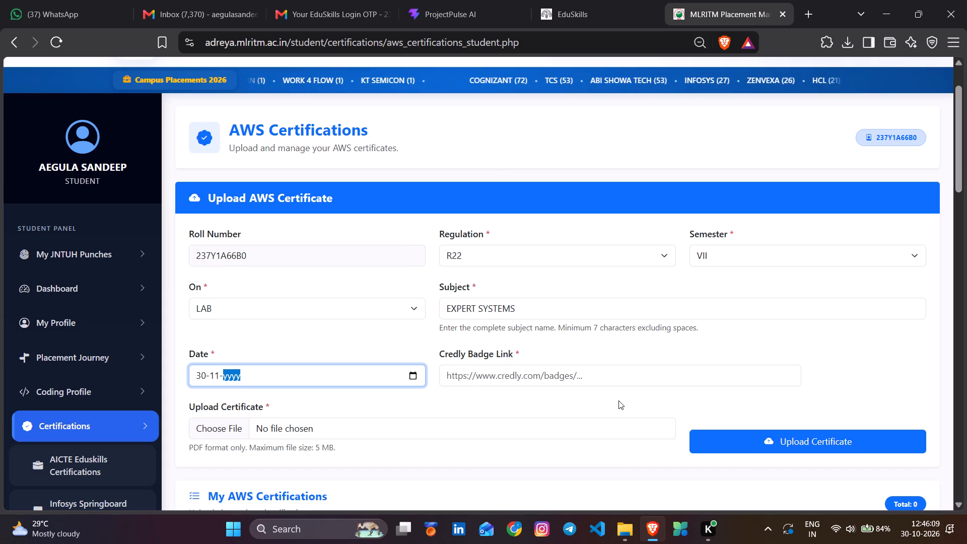
pyautogui.press('BackSpace')
pyautogui.press('BackSpace')
pyautogui.press('BackSpace')
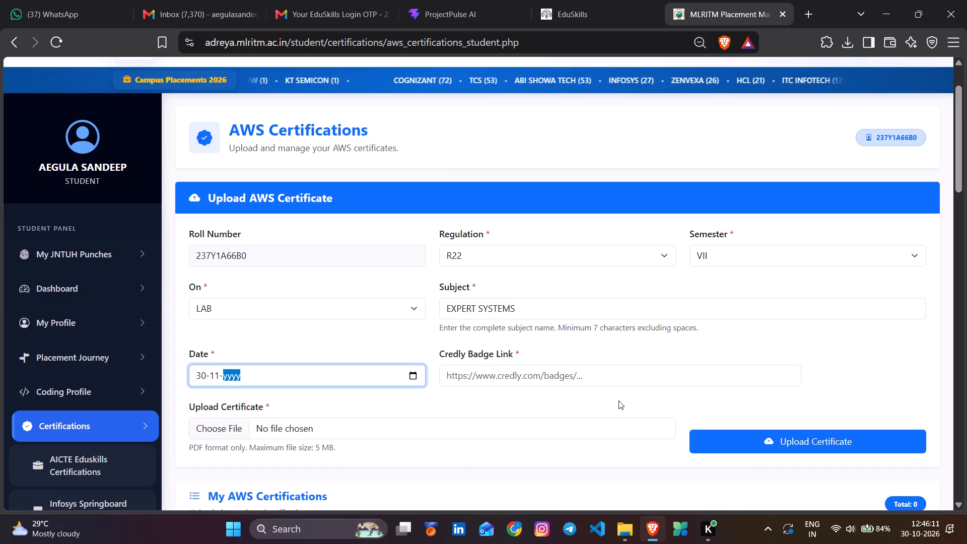
pyautogui.write('2026')
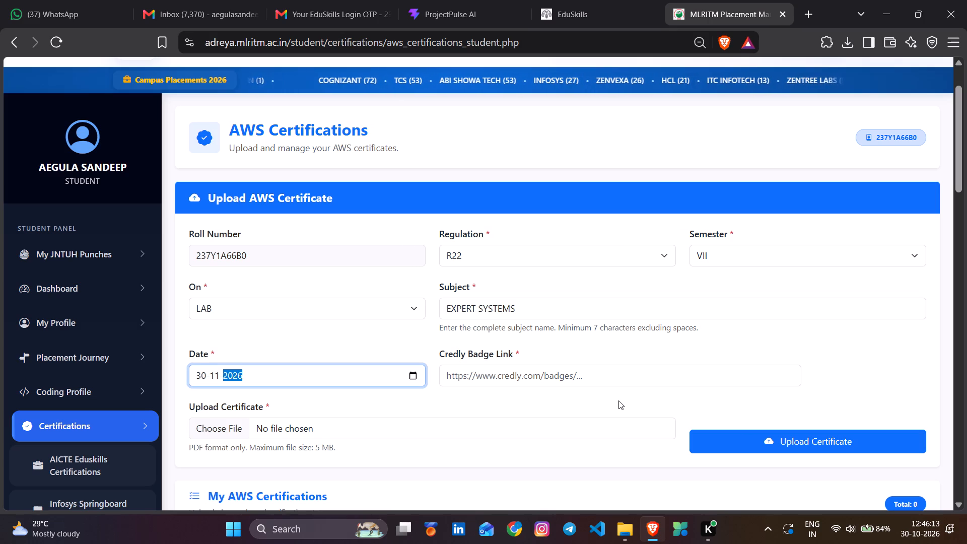
pyautogui.click(216, 374)
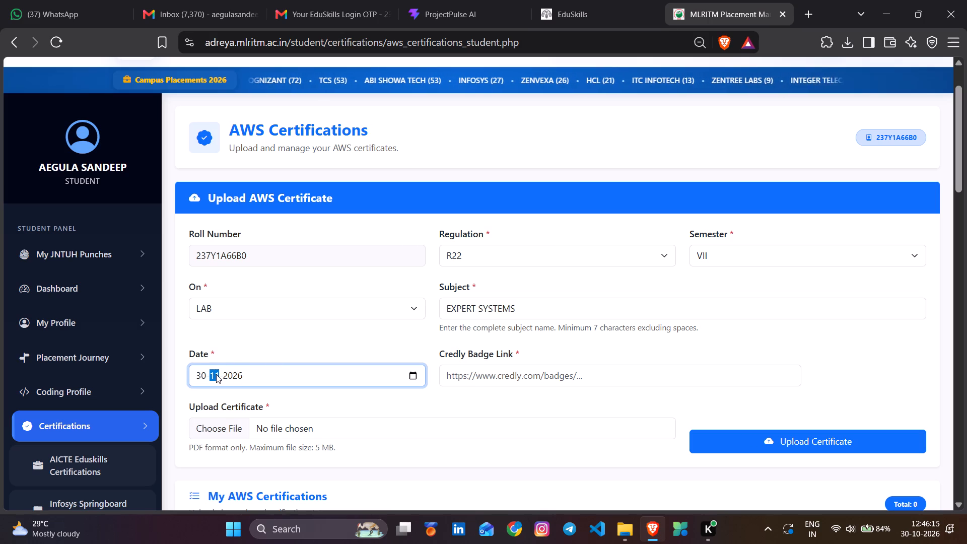
pyautogui.write('10')
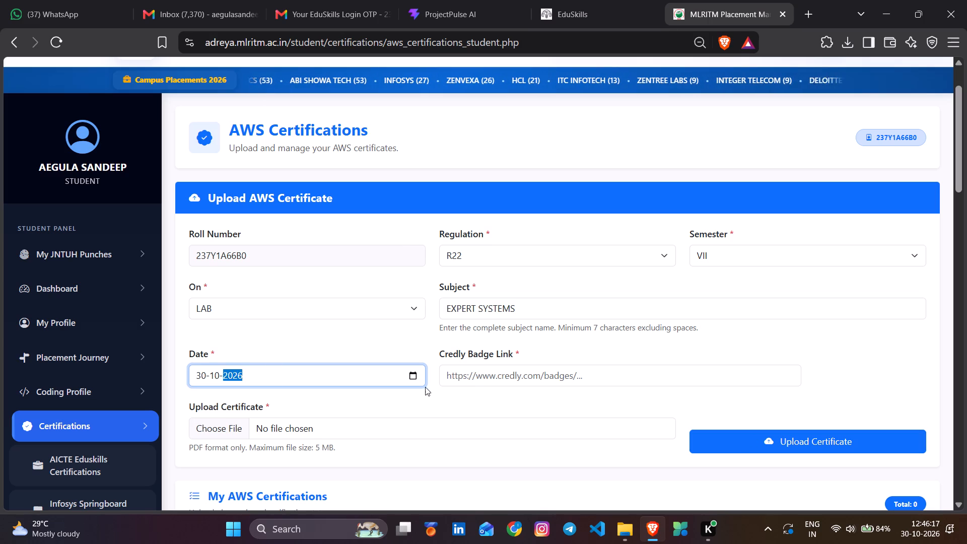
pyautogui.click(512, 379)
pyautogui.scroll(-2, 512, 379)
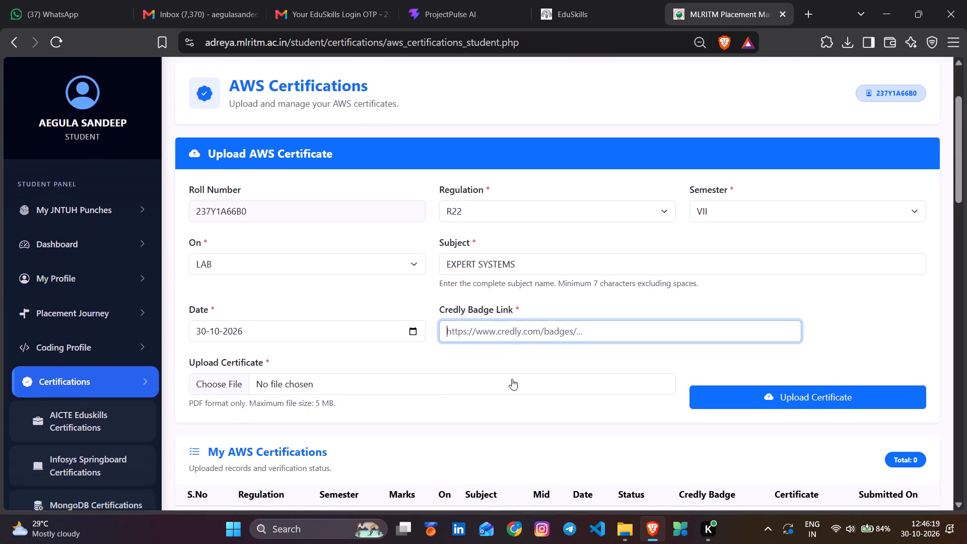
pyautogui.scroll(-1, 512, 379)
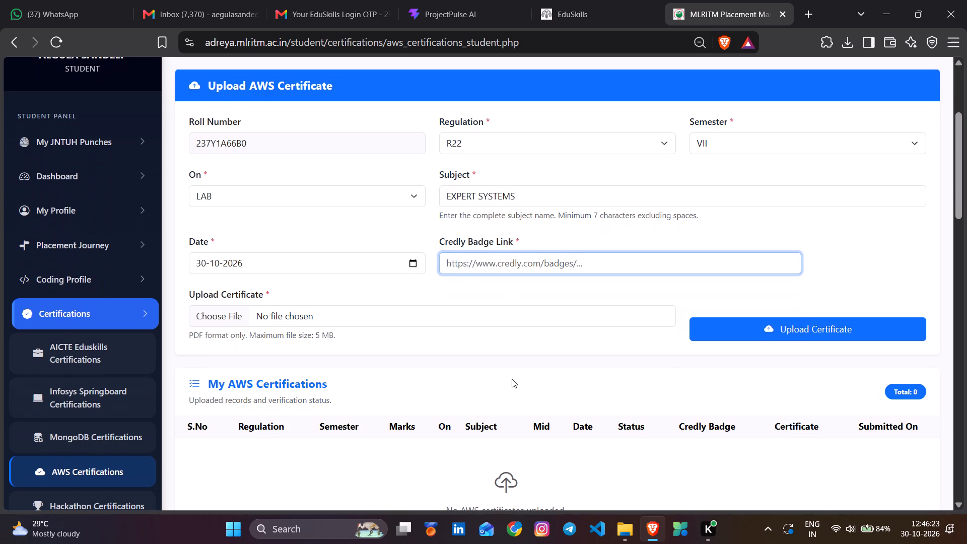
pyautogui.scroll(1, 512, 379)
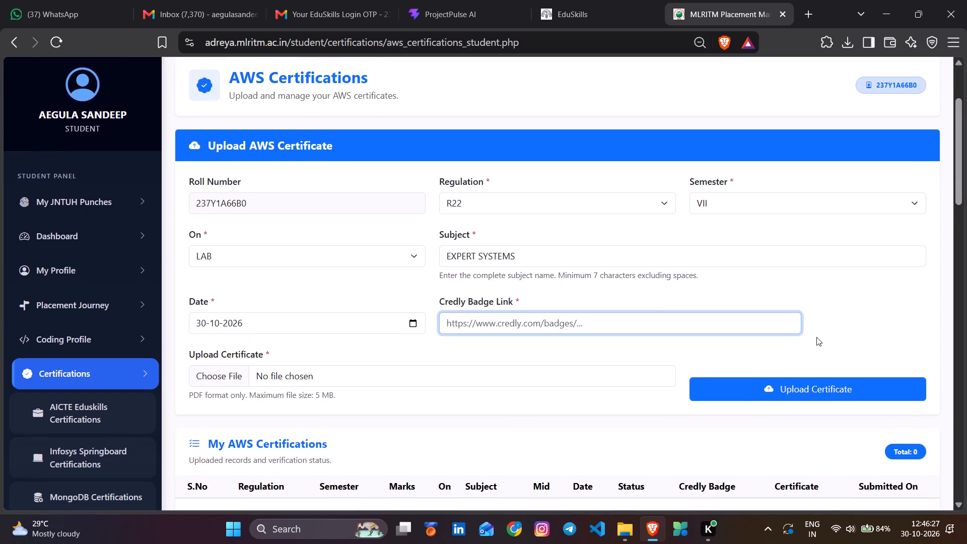
# Replace the subject with DEEP LEARING LAB.
pyautogui.moveTo(543, 238); pyautogui.dragTo(518, 269)
pyautogui.click(518, 269)
pyautogui.moveTo(530, 257); pyautogui.dragTo(412, 258)
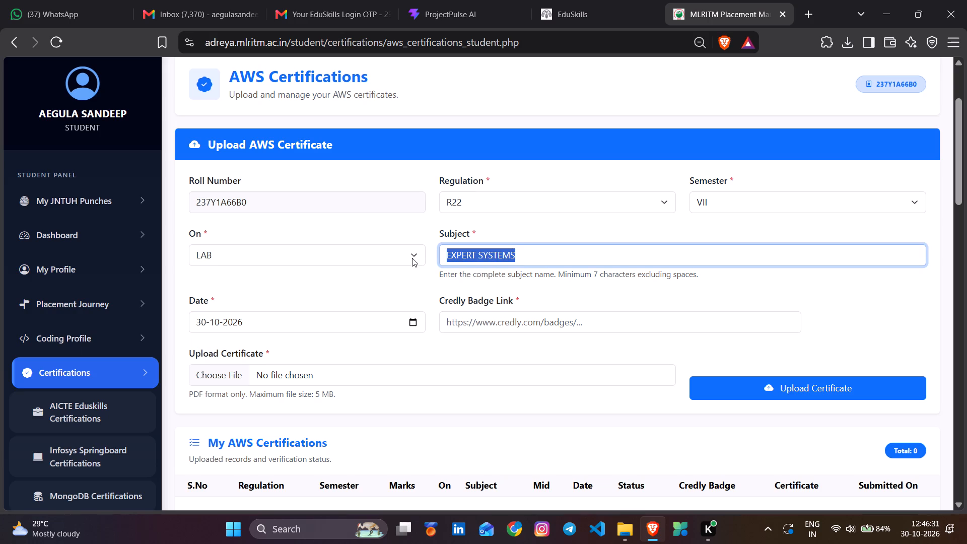
pyautogui.write('Deepl')
pyautogui.press('BackSpace')
pyautogui.press('space')
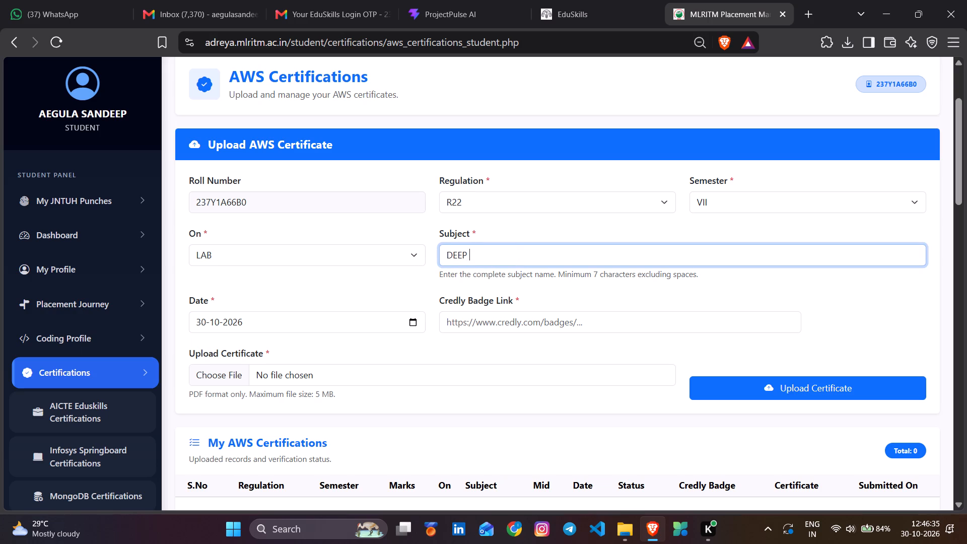
pyautogui.write('learing')
pyautogui.press('space')
pyautogui.write('lab')
# Remove the word LAB from the end of the subject, leaving DEEP LEARING.
pyautogui.click(573, 252)
pyautogui.press('BackSpace')
pyautogui.press('BackSpace')
pyautogui.press('BackSpace')
pyautogui.press('BackSpace')
pyautogui.press('BackSpace')
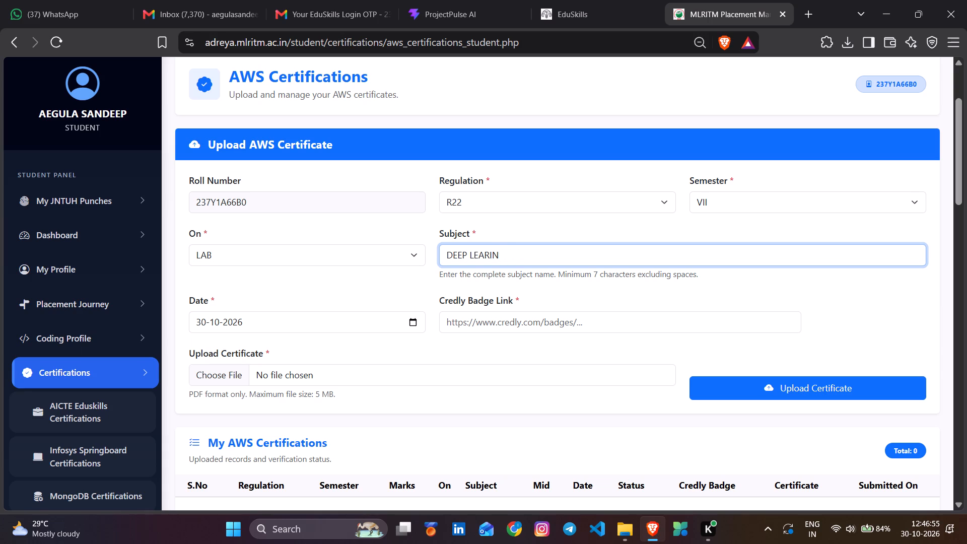
pyautogui.press('g')
# Set the On option to CAT and Mid to MID-I, keeping the entered date.
pyautogui.moveTo(216, 251); pyautogui.dragTo(216, 255)
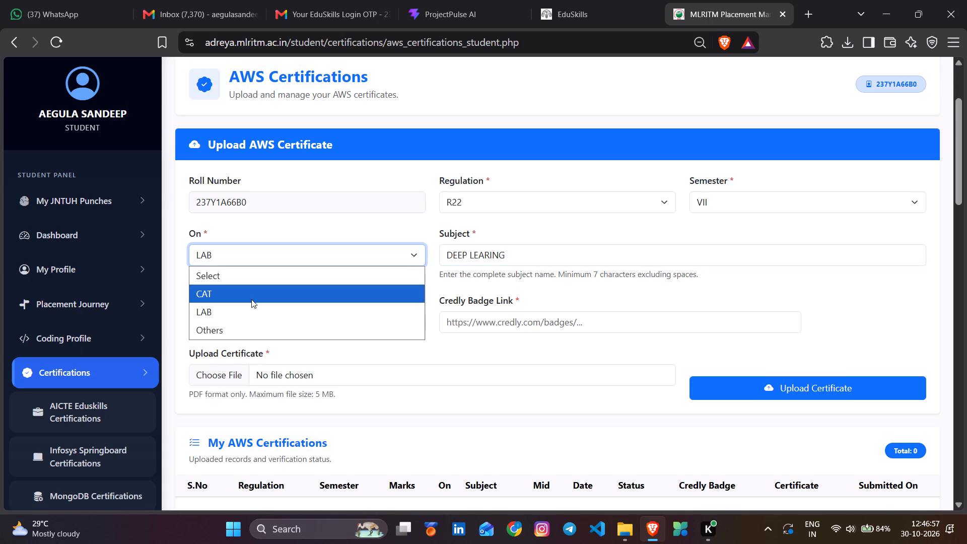
pyautogui.click(251, 299)
pyautogui.click(376, 327)
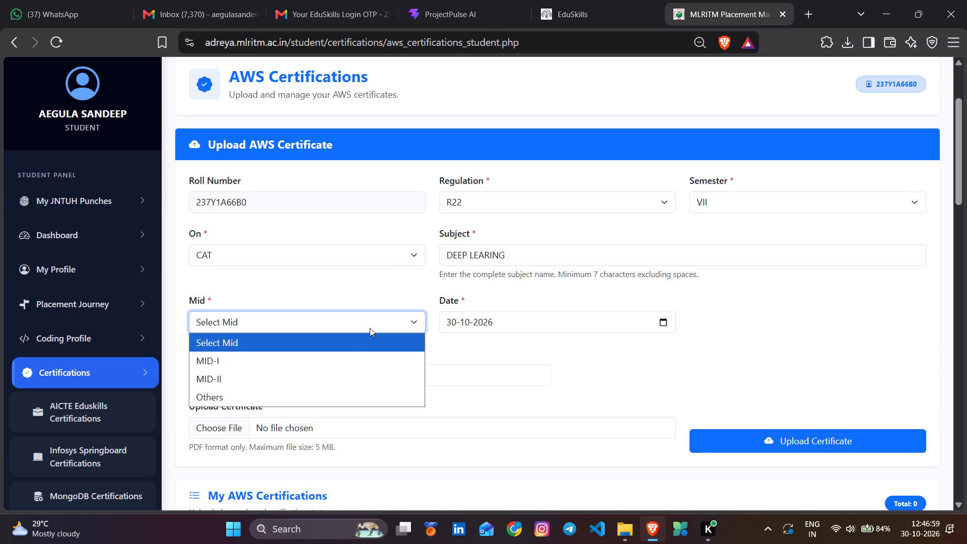
pyautogui.click(353, 368)
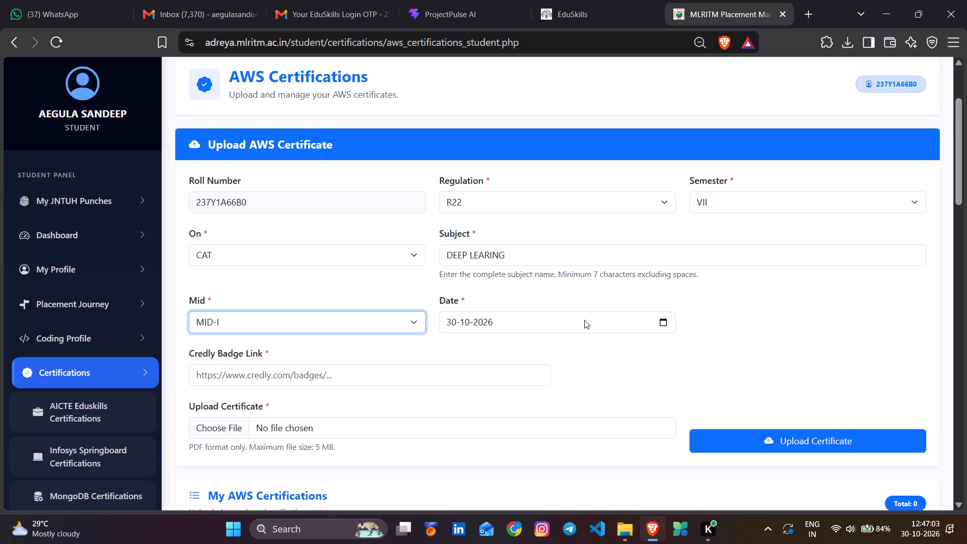
pyautogui.click(664, 329)
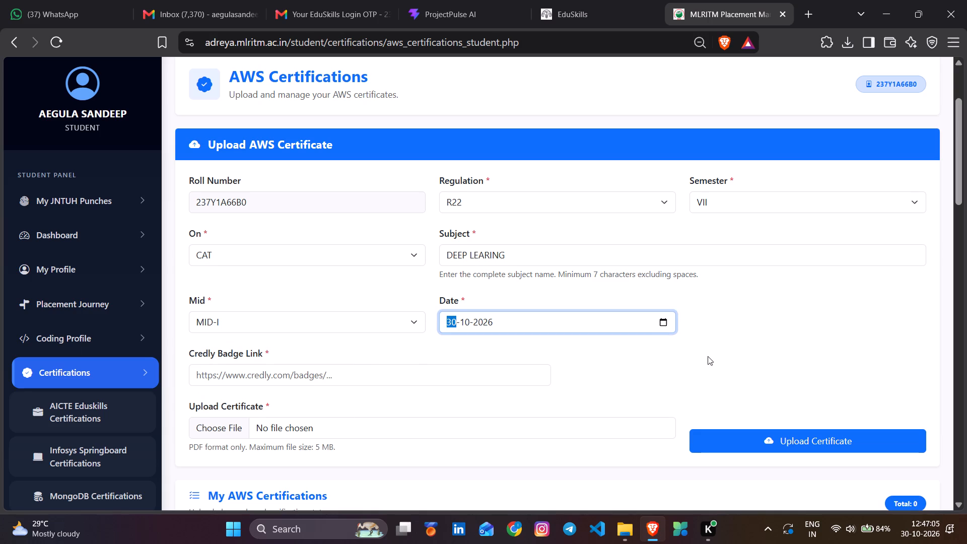
pyautogui.click(708, 358)
# Open a new browser tab and look up the Credly site to get the badge link.
pyautogui.click(362, 382)
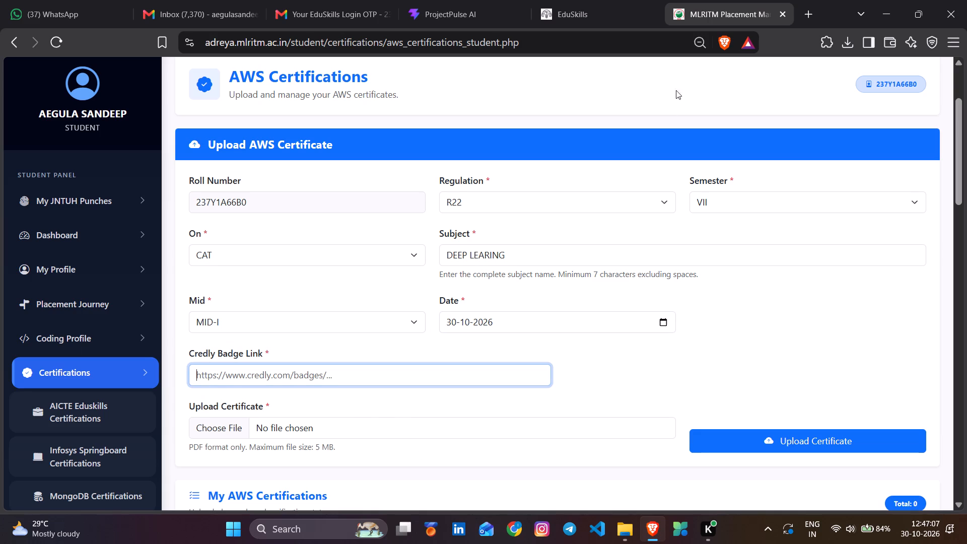
pyautogui.click(819, 0)
pyautogui.click(813, 2)
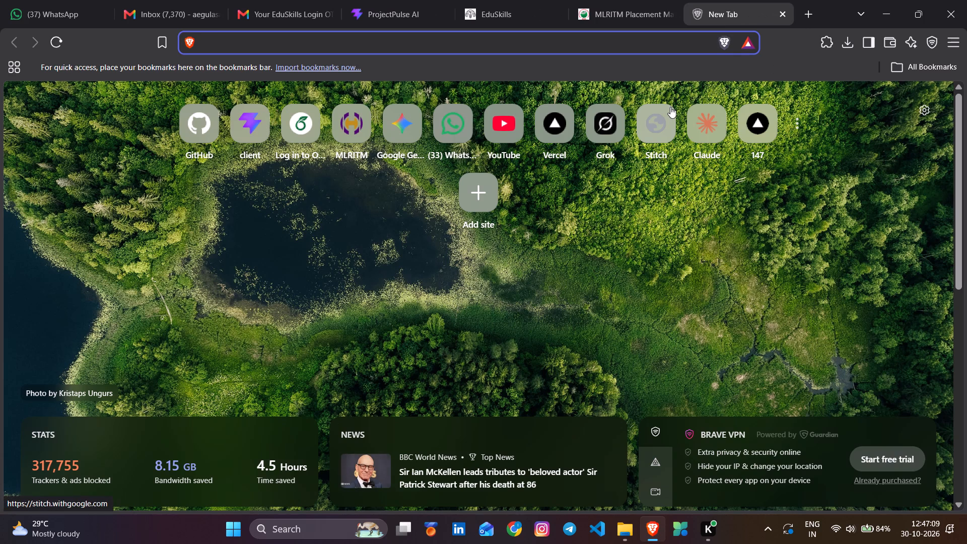
pyautogui.write('cred')
pyautogui.write('l')
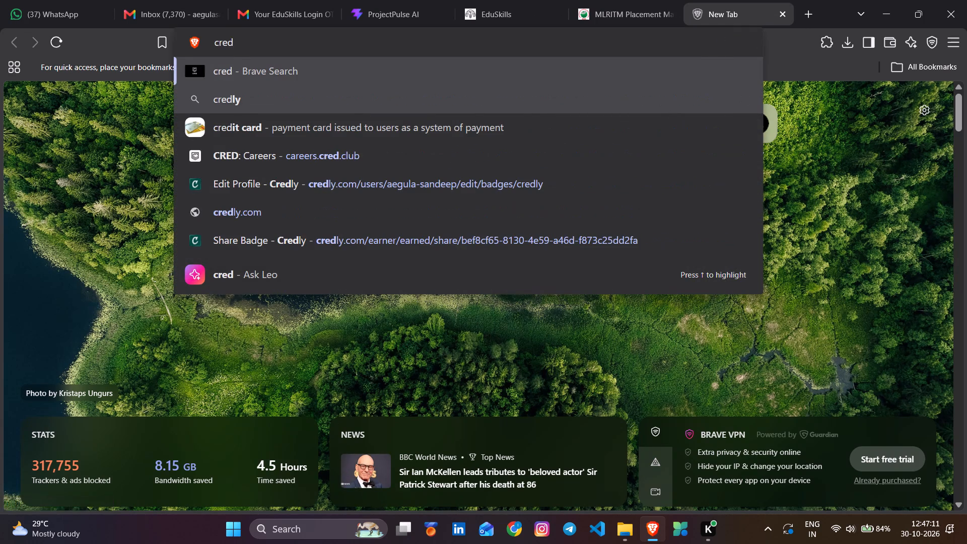
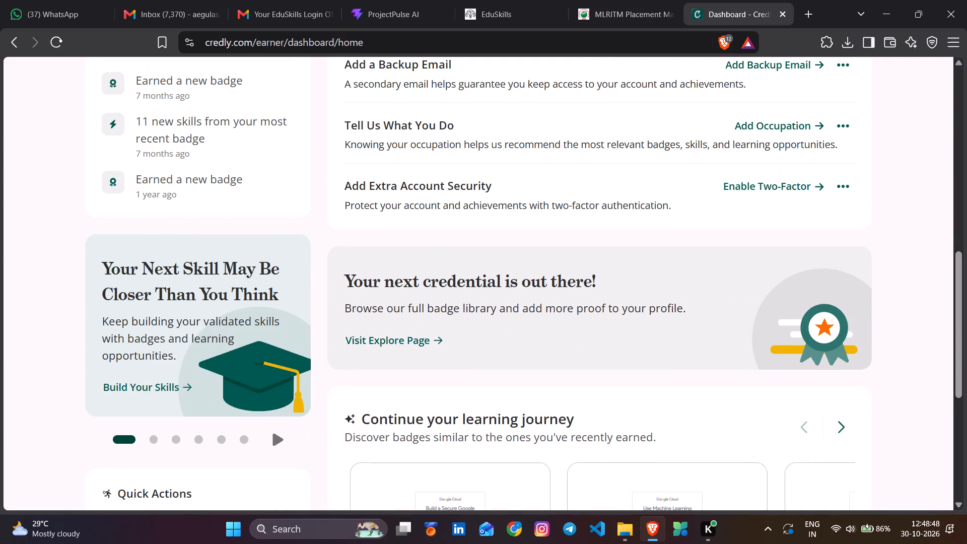
# Open the badge wallet from the Credly dashboard's recent badges section.
pyautogui.scroll(-3, 439, 311)
pyautogui.scroll(1, 546, 331)
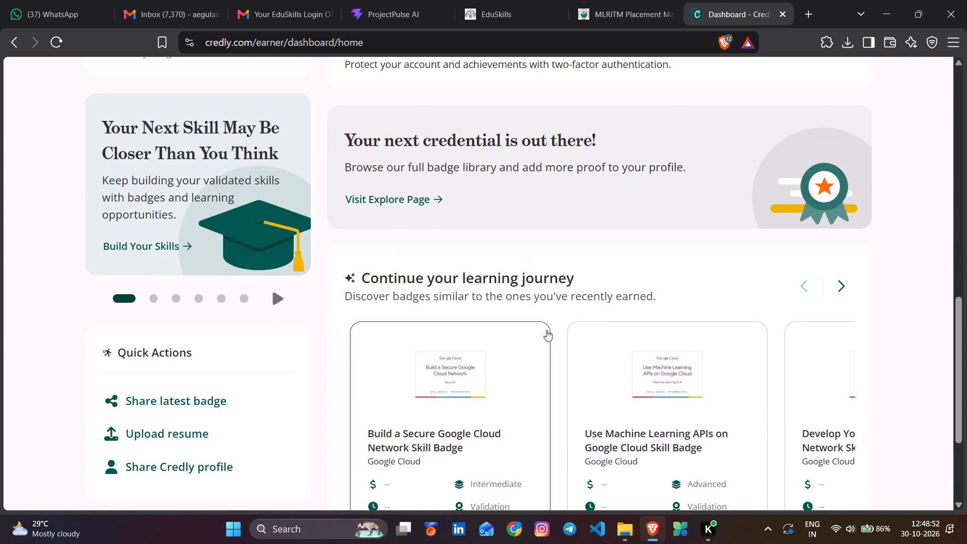
pyautogui.scroll(17, 546, 330)
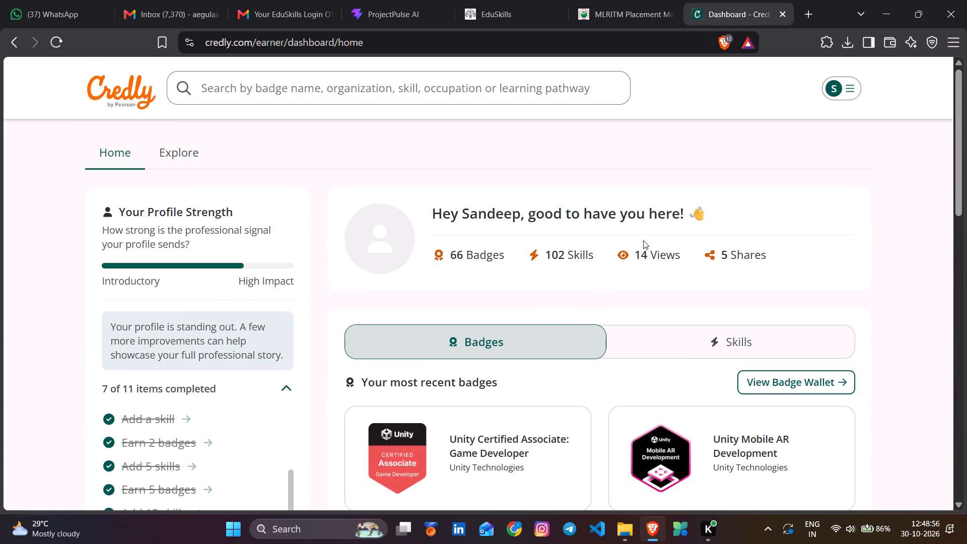
pyautogui.click(696, 349)
pyautogui.click(521, 335)
pyautogui.scroll(-3, 545, 368)
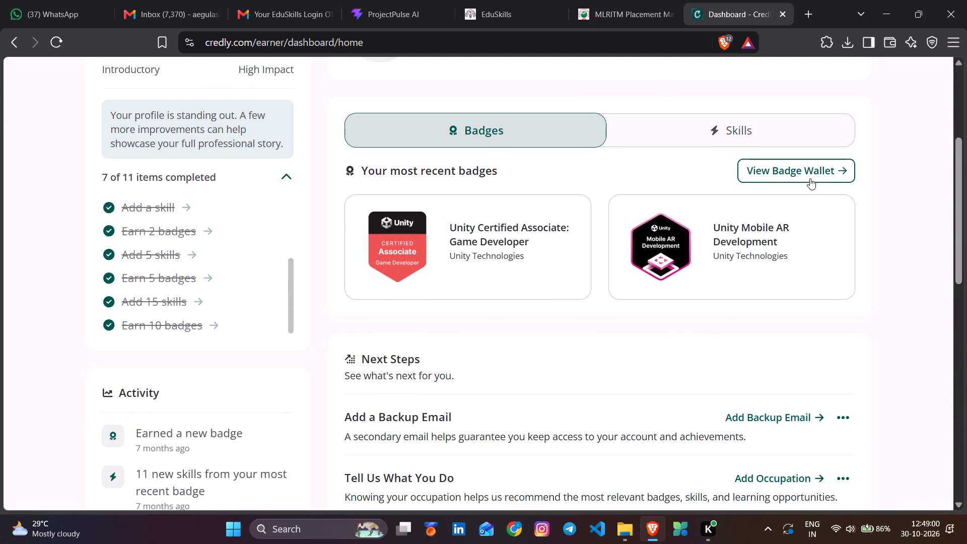
pyautogui.click(810, 170)
# Search the badge wallet for AWS.
pyautogui.scroll(-3, 551, 358)
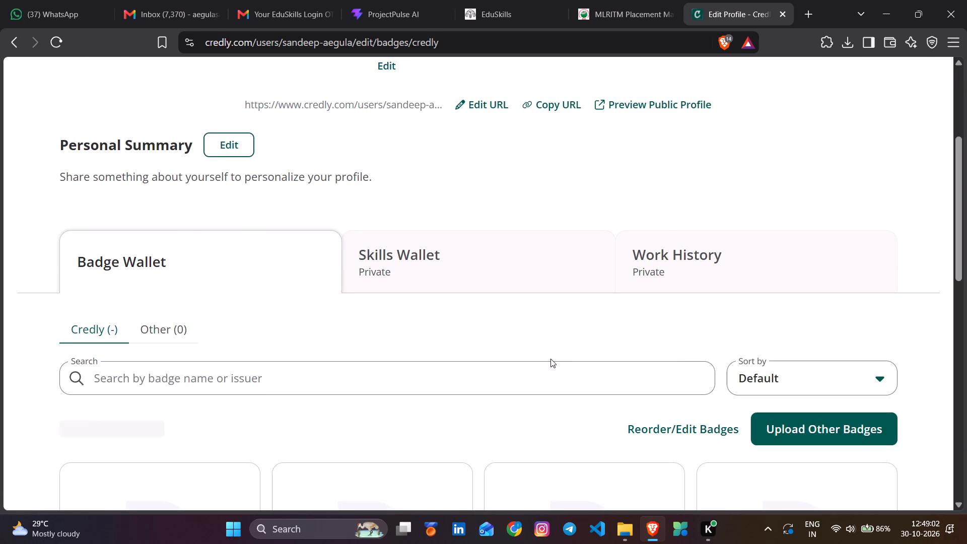
pyautogui.click(407, 367)
pyautogui.scroll(-1, 407, 371)
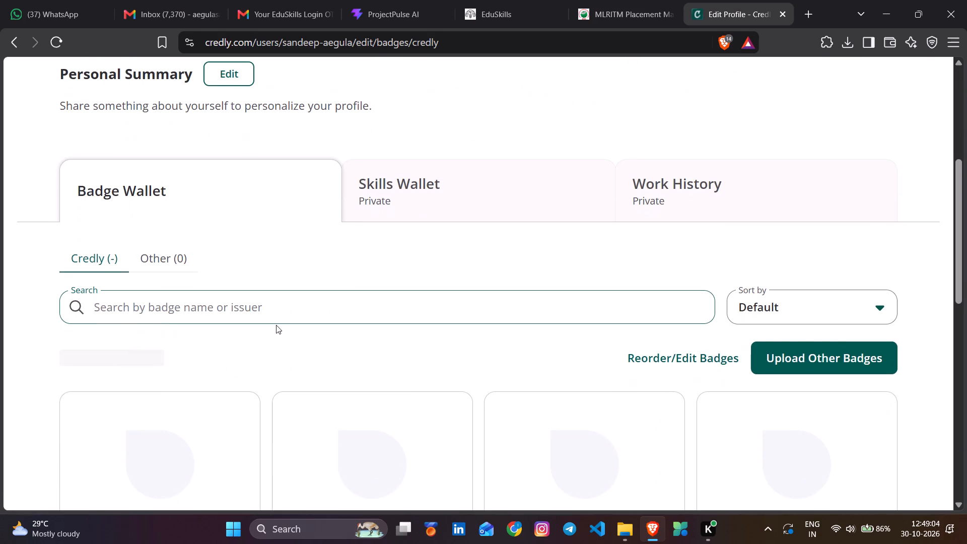
pyautogui.click(277, 311)
pyautogui.write('AWS')
pyautogui.press('space')
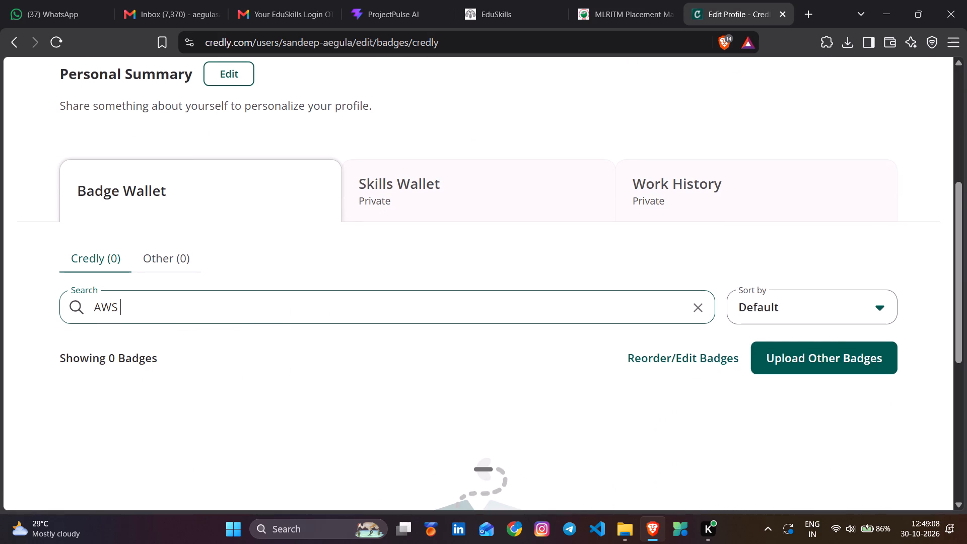
pyautogui.scroll(-1, 267, 334)
pyautogui.scroll(-2, 359, 290)
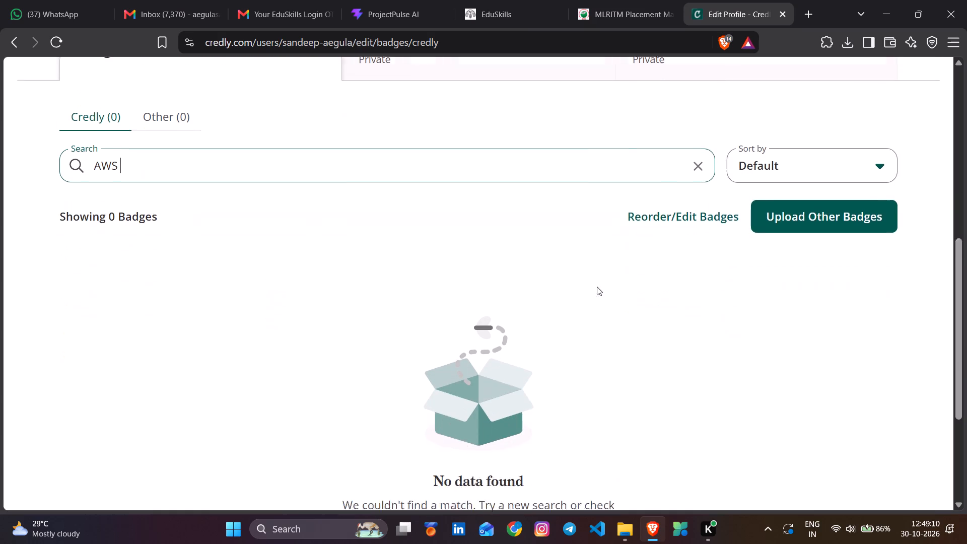
# Open the Skills Wallet and examine the badges that support the Cloud Storage skill.
pyautogui.scroll(2, 743, 208)
pyautogui.scroll(1, 800, 217)
pyautogui.scroll(2, 724, 249)
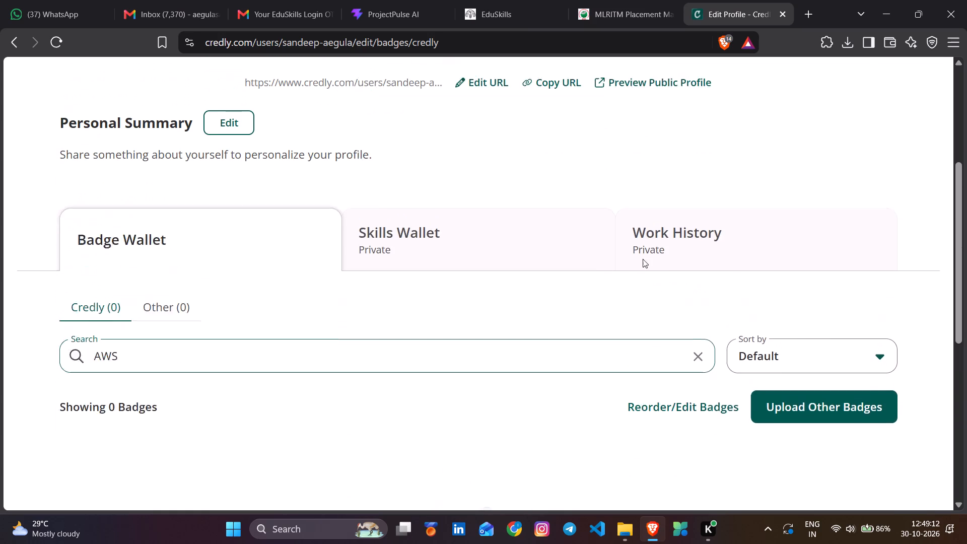
pyautogui.click(404, 330)
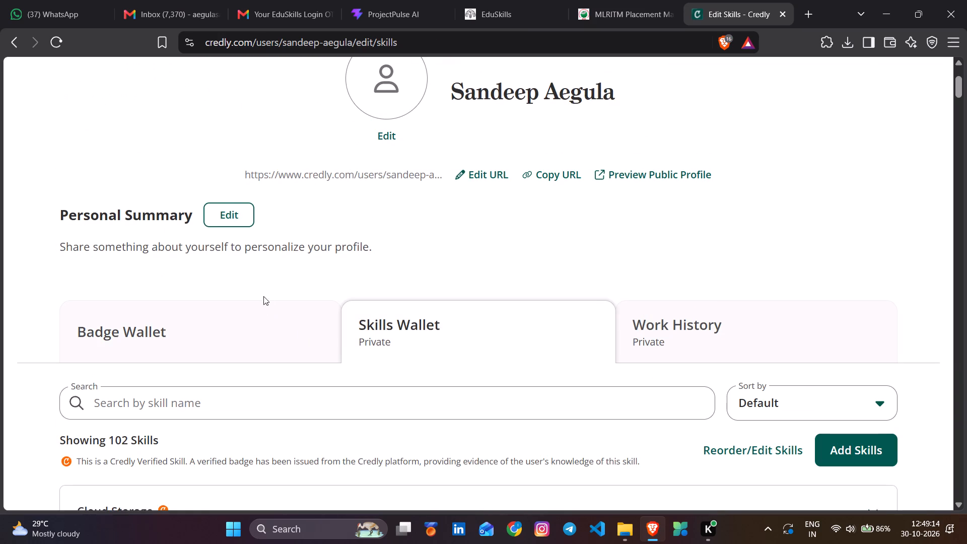
pyautogui.scroll(-5, 236, 317)
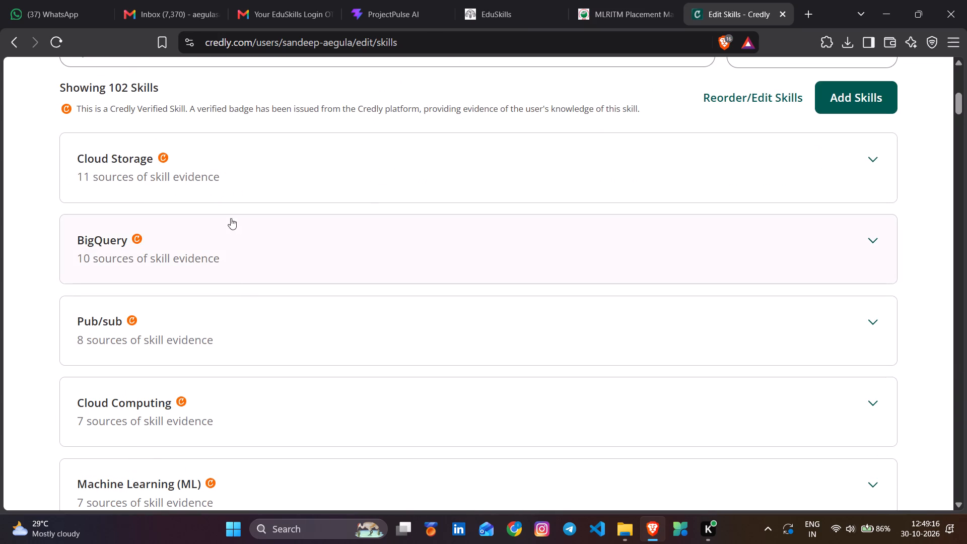
pyautogui.scroll(-4, 247, 308)
pyautogui.scroll(6, 247, 306)
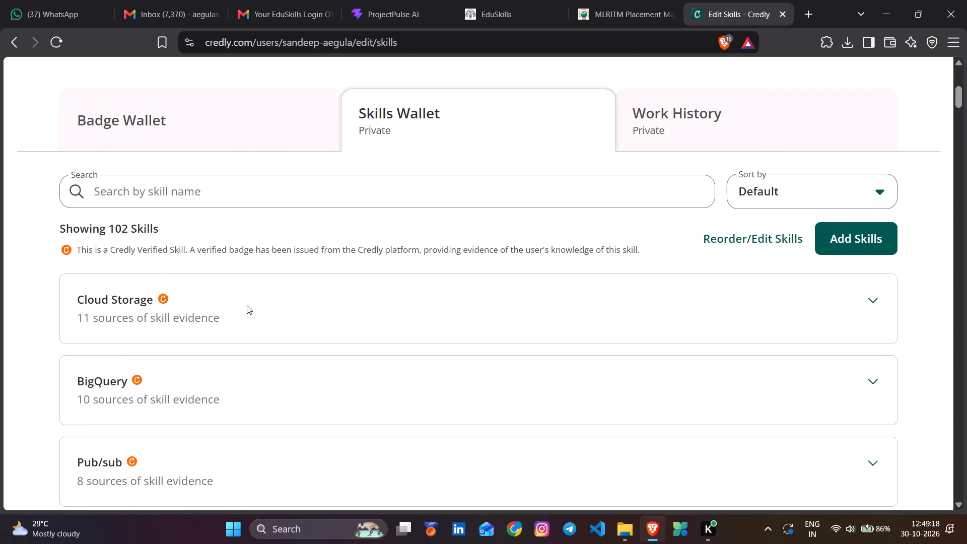
pyautogui.click(247, 305)
pyautogui.scroll(-2, 240, 329)
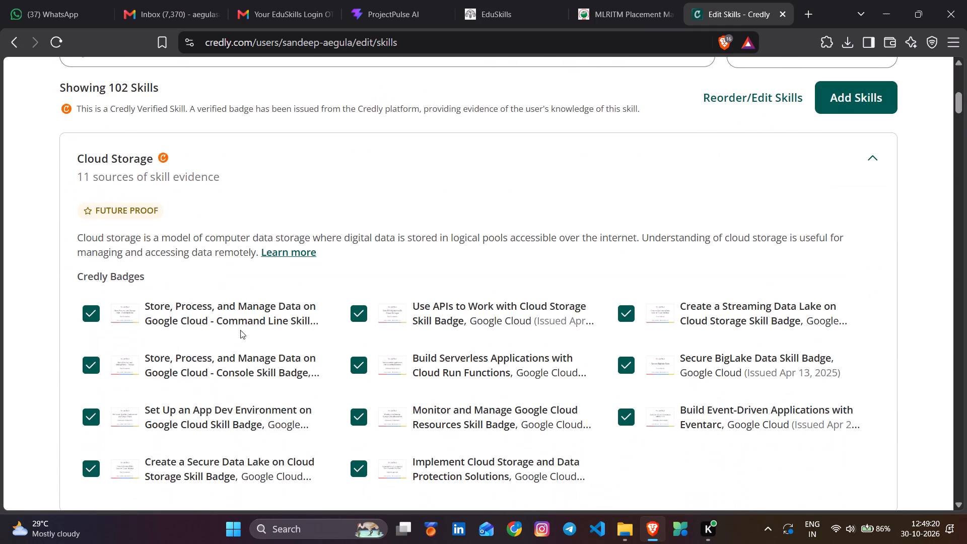
pyautogui.scroll(-6, 240, 330)
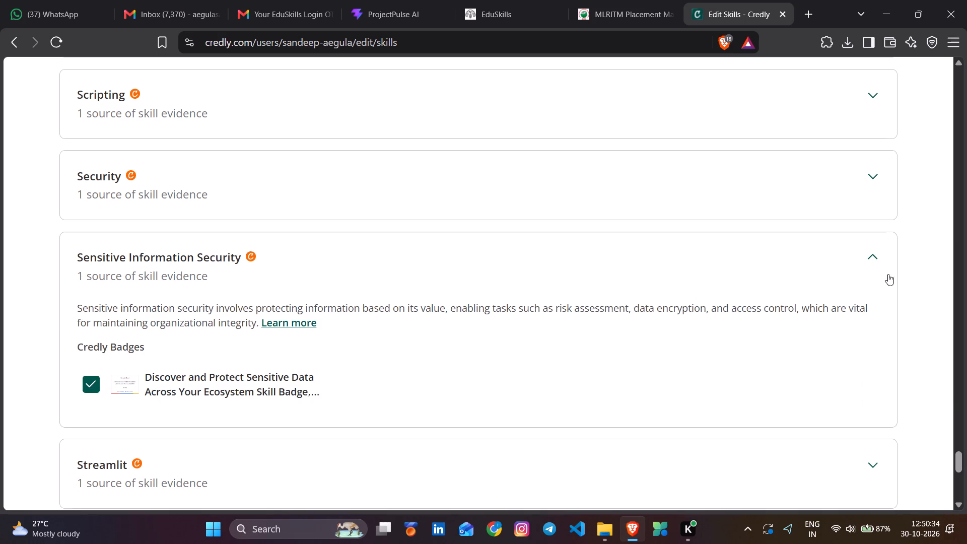
# Open the profile's Work History section and look through it.
pyautogui.moveTo(958, 465); pyautogui.dragTo(966, 100)
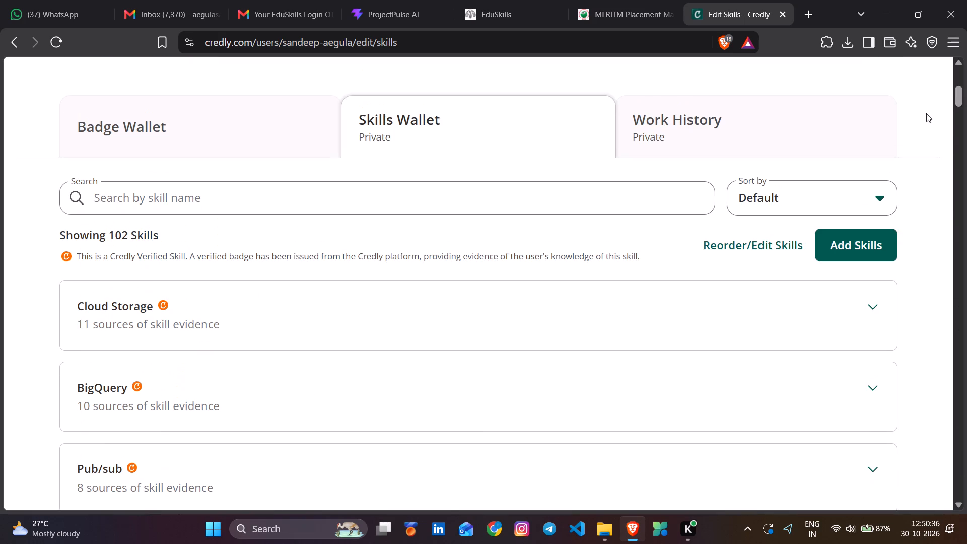
pyautogui.click(669, 135)
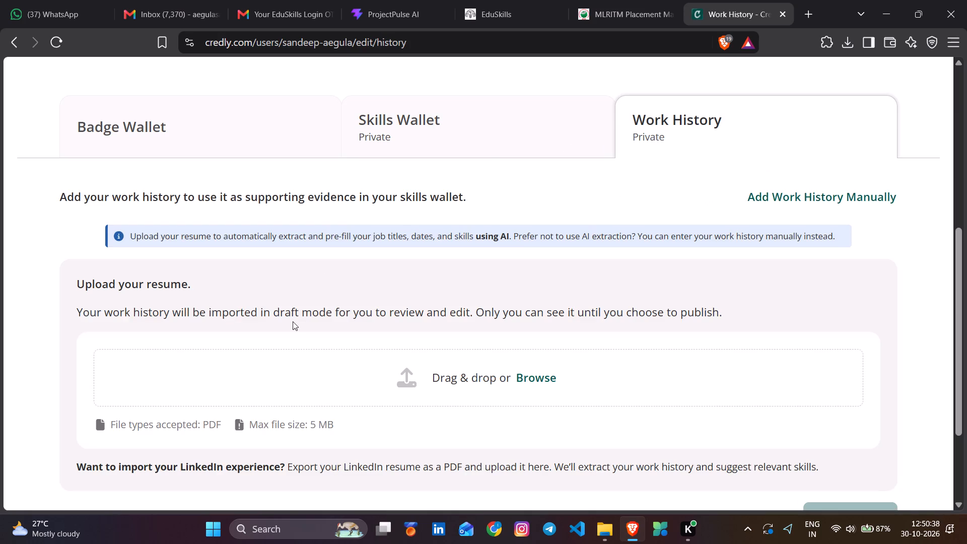
pyautogui.scroll(-1, 306, 327)
pyautogui.scroll(3, 564, 314)
pyautogui.scroll(5, 412, 275)
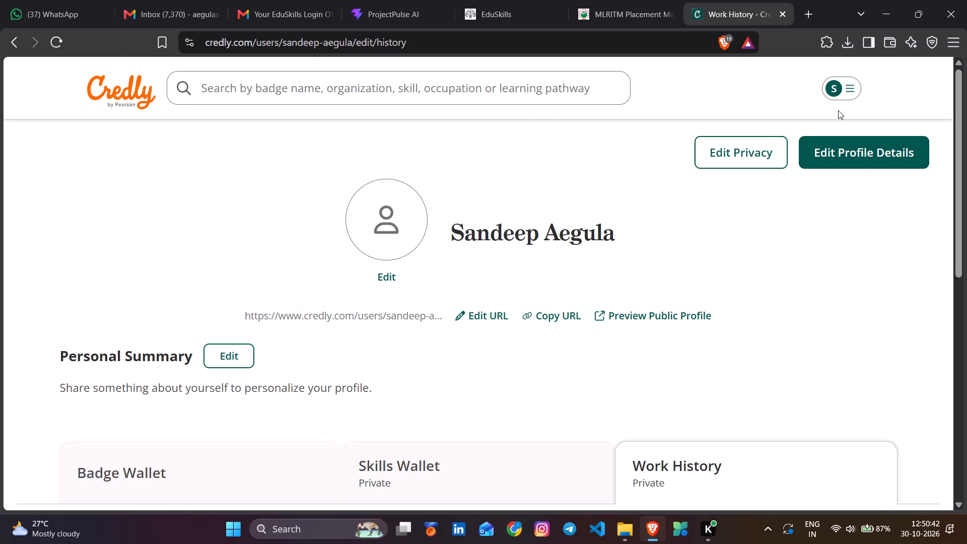
# Open the Credly dashboard home page and look through its recent badges, activity and next steps sections.
pyautogui.click(850, 80)
pyautogui.click(773, 125)
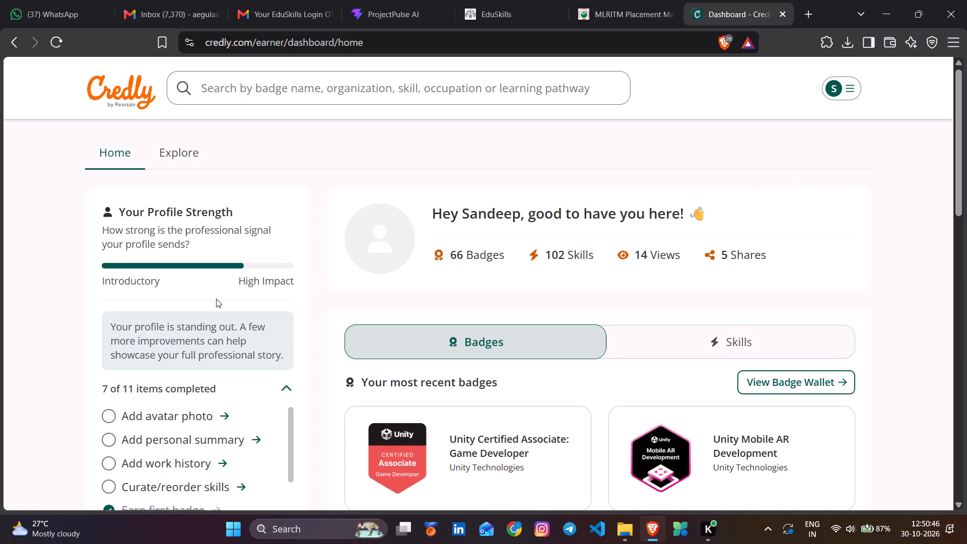
pyautogui.scroll(-3, 379, 173)
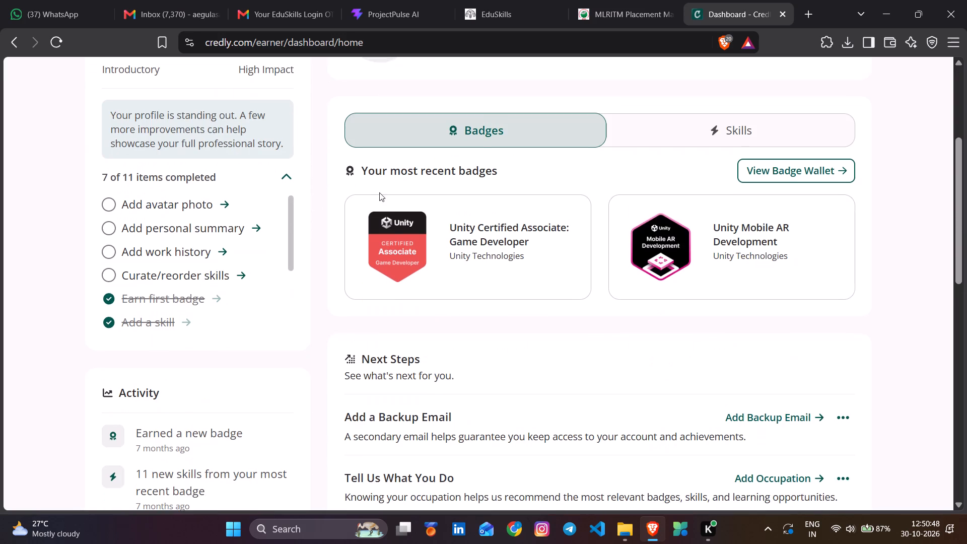
pyautogui.scroll(-5, 380, 194)
pyautogui.scroll(2, 311, 253)
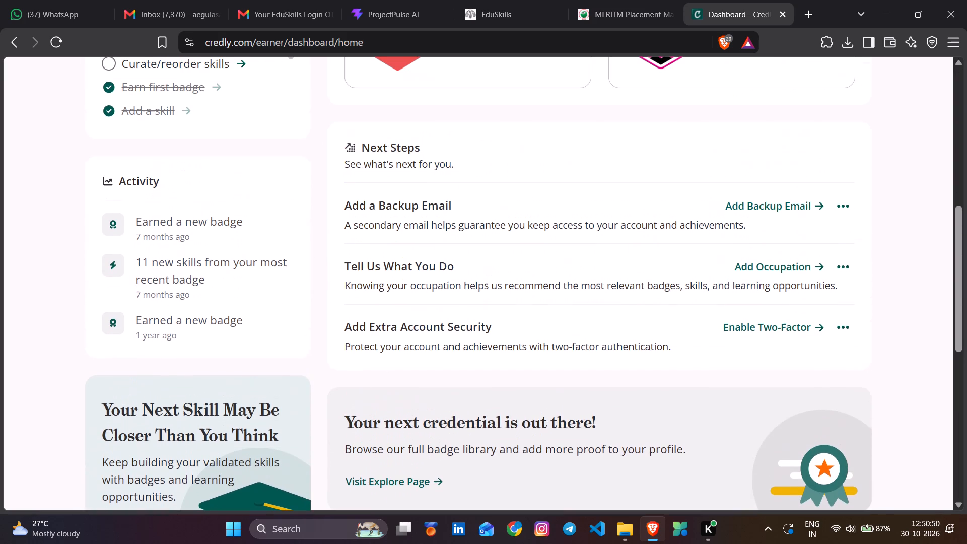
pyautogui.scroll(-6, 184, 265)
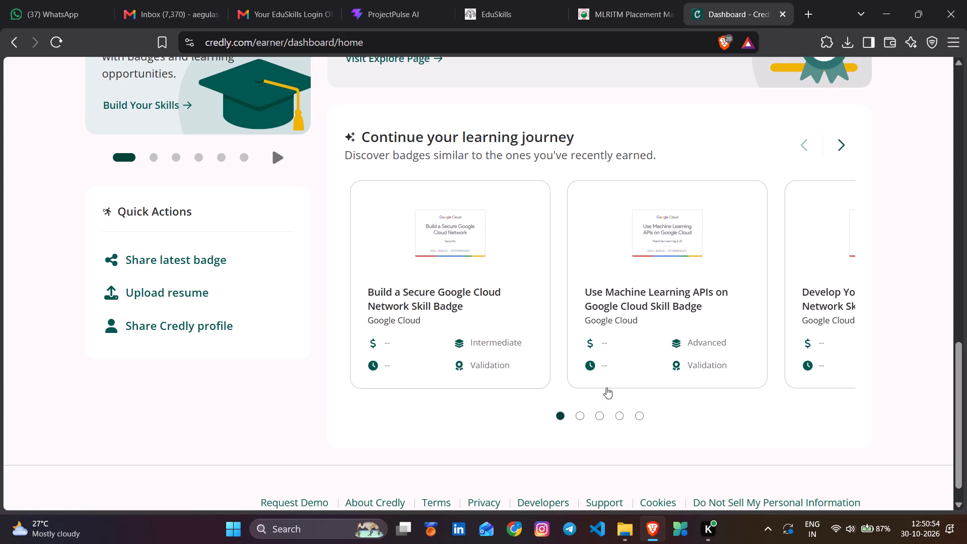
# Browse the suggested badges under Continue your learning journey to the last one, and return to the start of the dashboard.
pyautogui.scroll(-4, 724, 299)
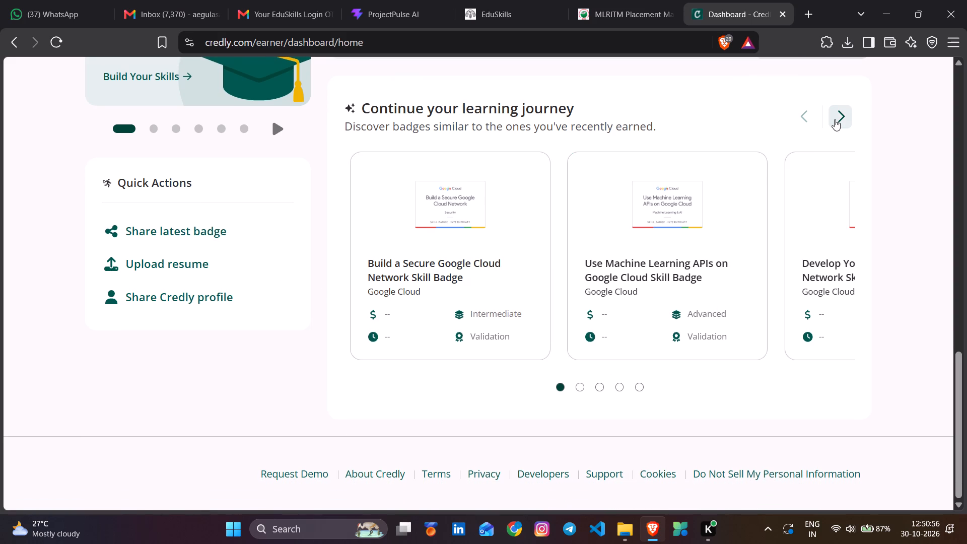
pyautogui.tripleClick(836, 114)
pyautogui.tripleClick(836, 114)
pyautogui.tripleClick(836, 114)
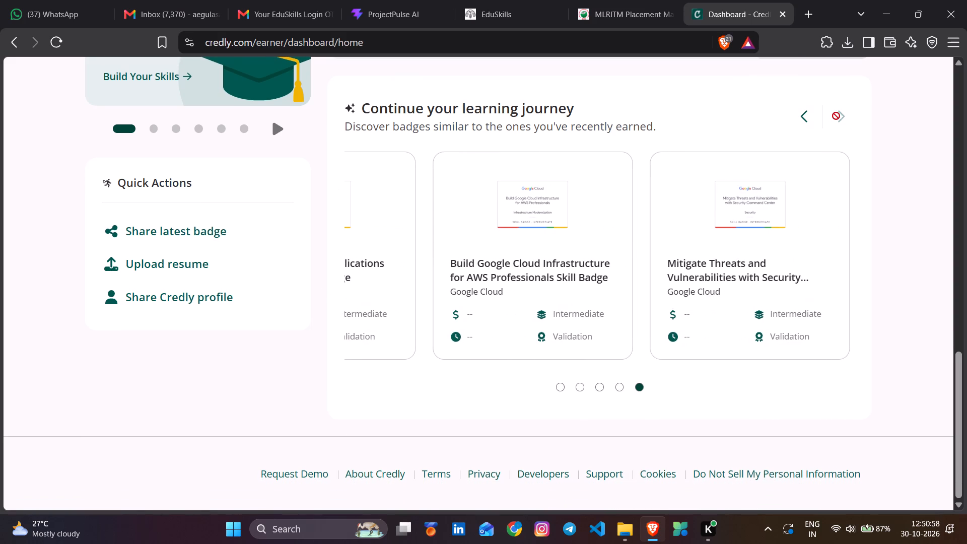
pyautogui.scroll(-3, 613, 327)
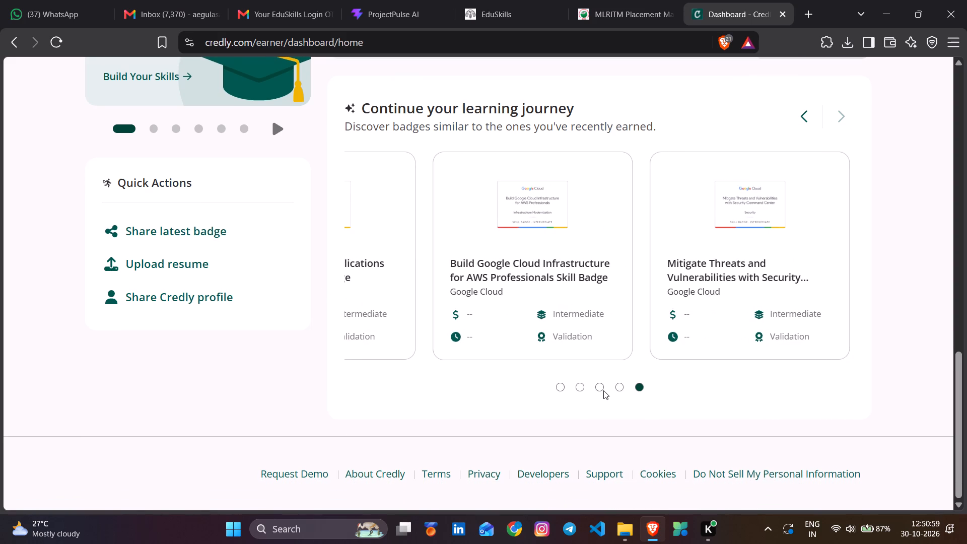
pyautogui.scroll(16, 603, 390)
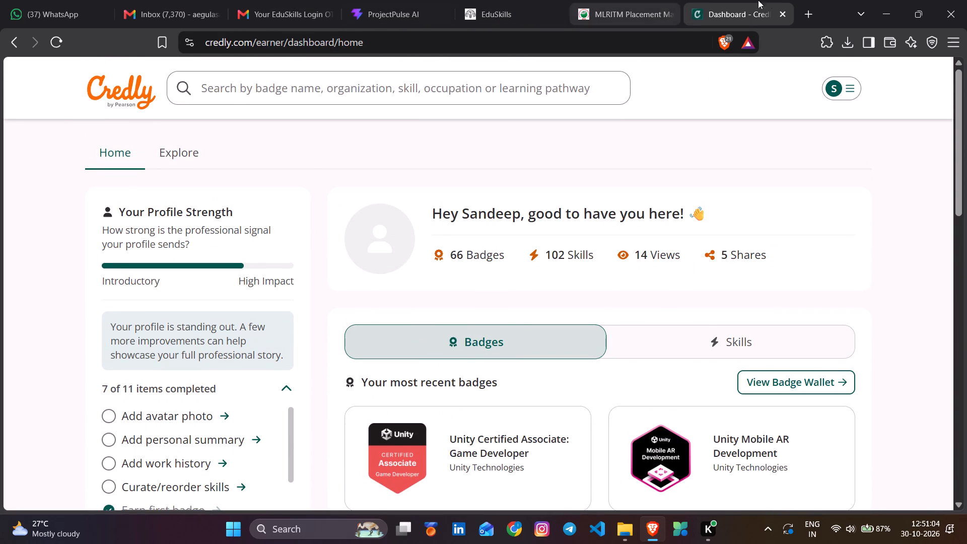
# Open a new browser tab and return to the Credly dashboard.
pyautogui.click(815, 0)
pyautogui.click(636, 0)
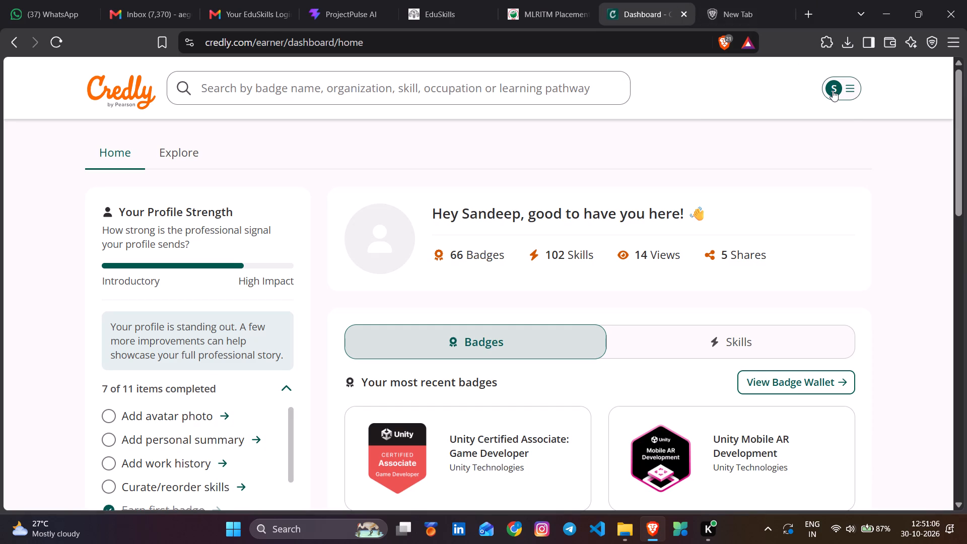
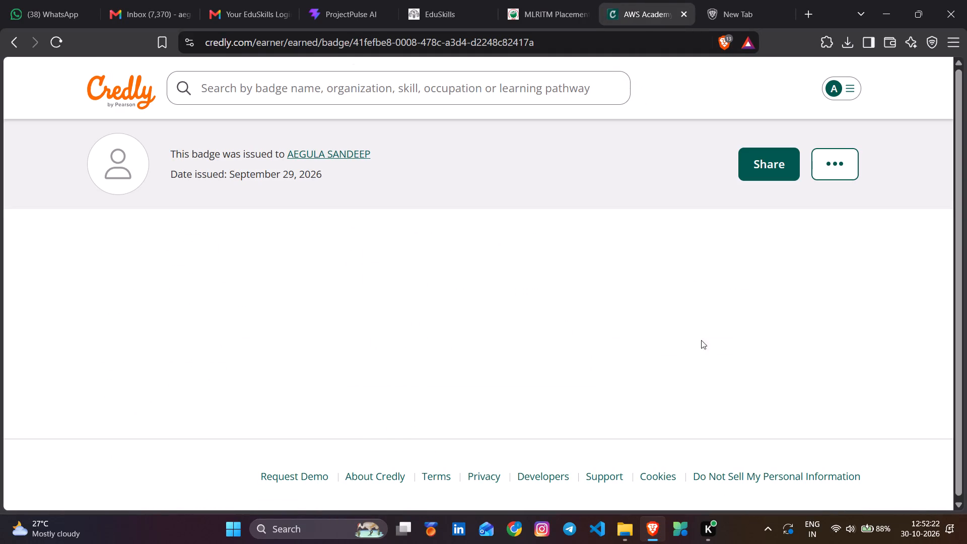
# Check the verification details in the public view of the Machine Learning for Natural Language Processing badge, and return to the badge page.
pyautogui.scroll(-1, 558, 348)
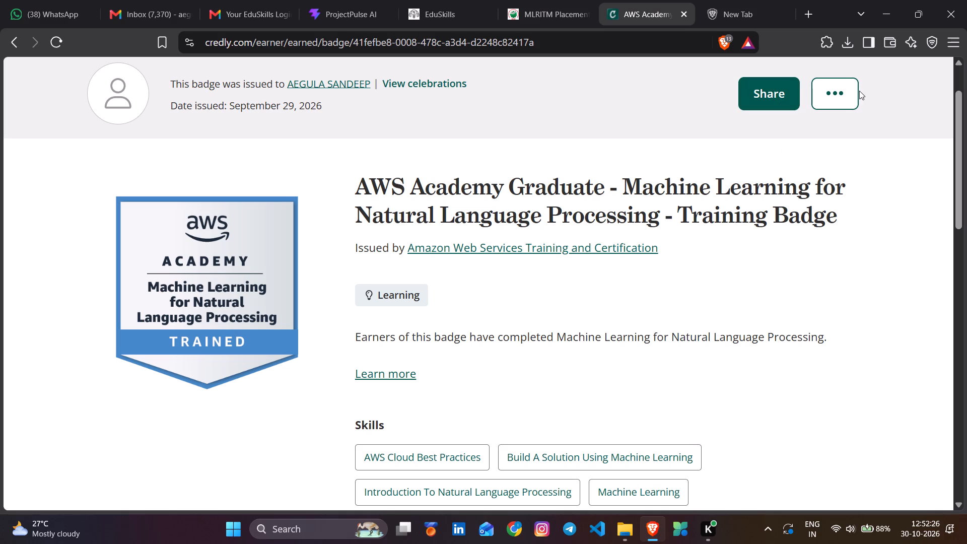
pyautogui.click(843, 91)
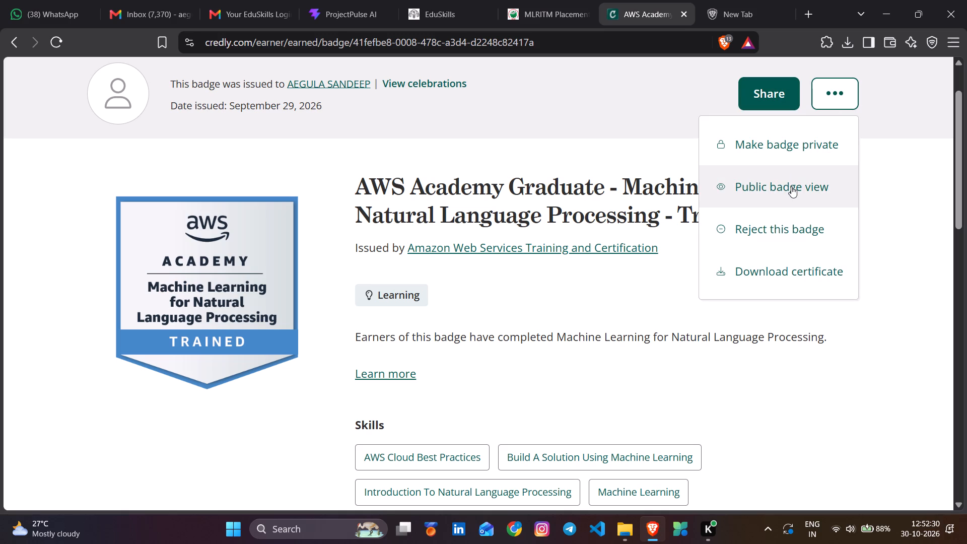
pyautogui.click(791, 186)
pyautogui.scroll(-6, 596, 268)
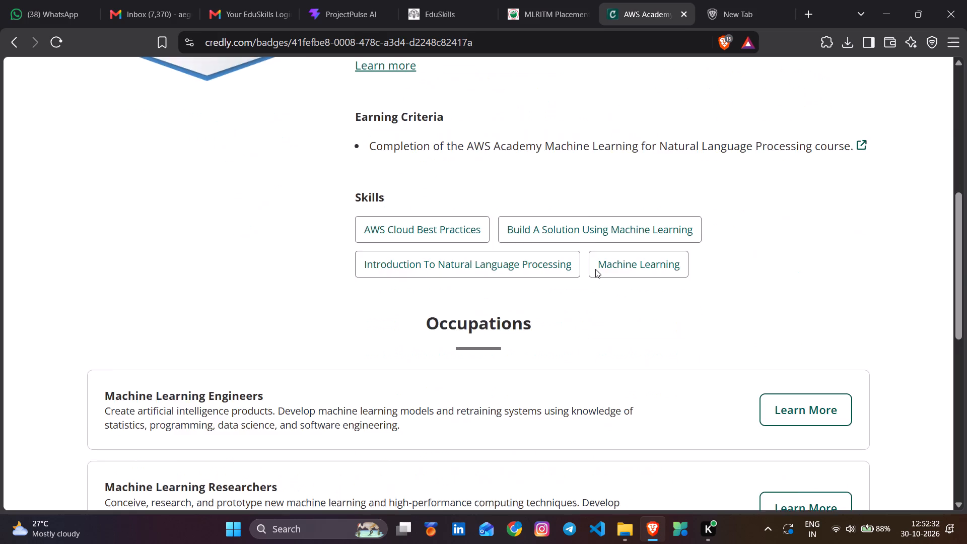
pyautogui.scroll(9, 595, 264)
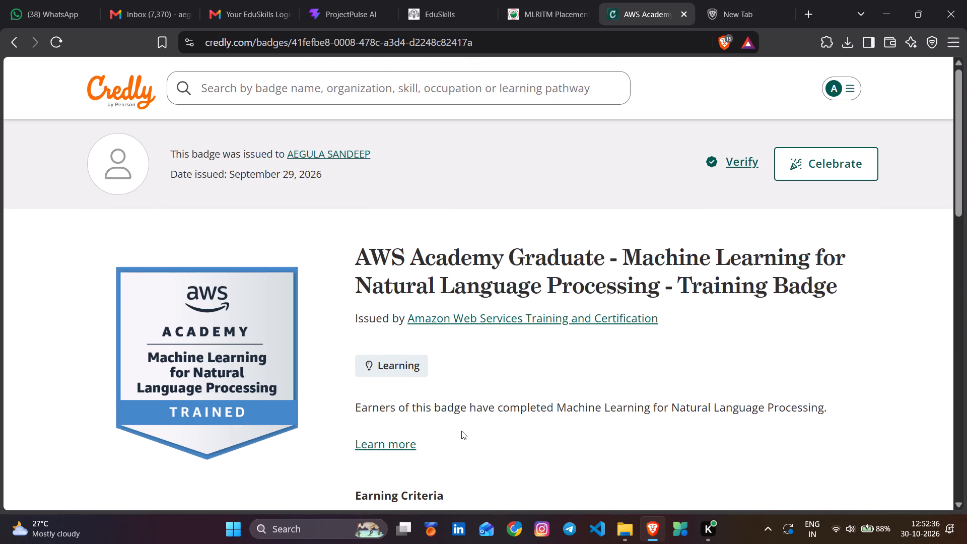
pyautogui.click(732, 158)
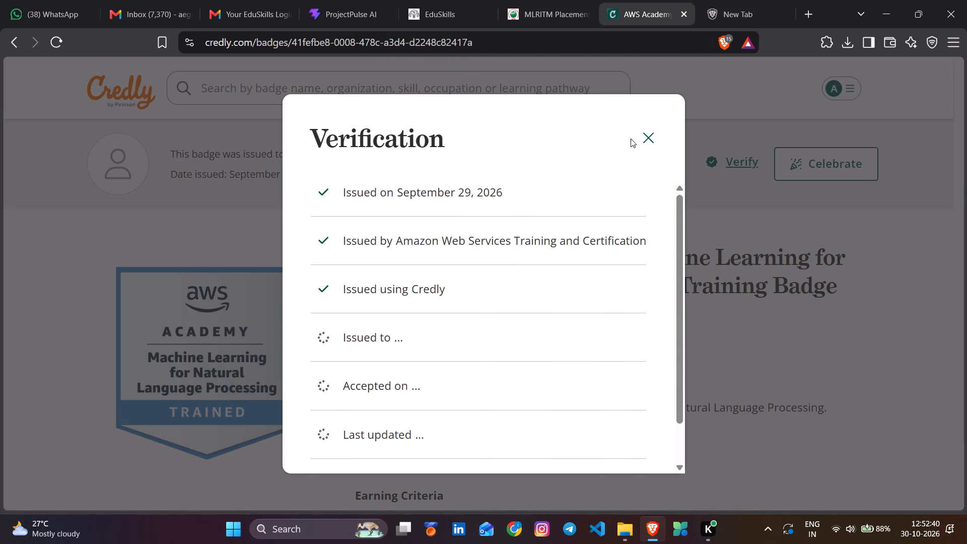
pyautogui.click(653, 145)
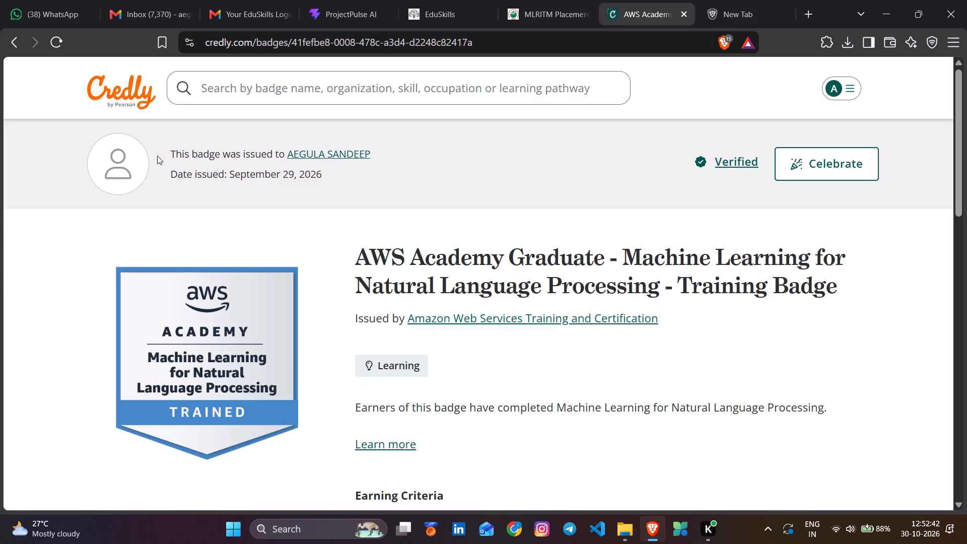
pyautogui.scroll(2, 62, 106)
pyautogui.click(9, 38)
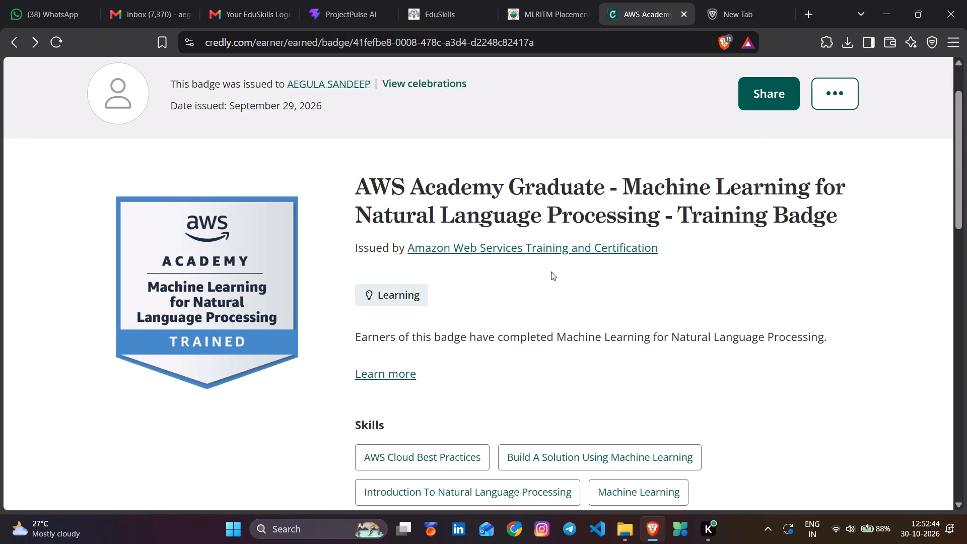
# Open the sharing options for the Machine Learning for Natural Language Processing badge and copy its public badge link.
pyautogui.scroll(-4, 513, 337)
pyautogui.scroll(7, 580, 290)
pyautogui.click(791, 166)
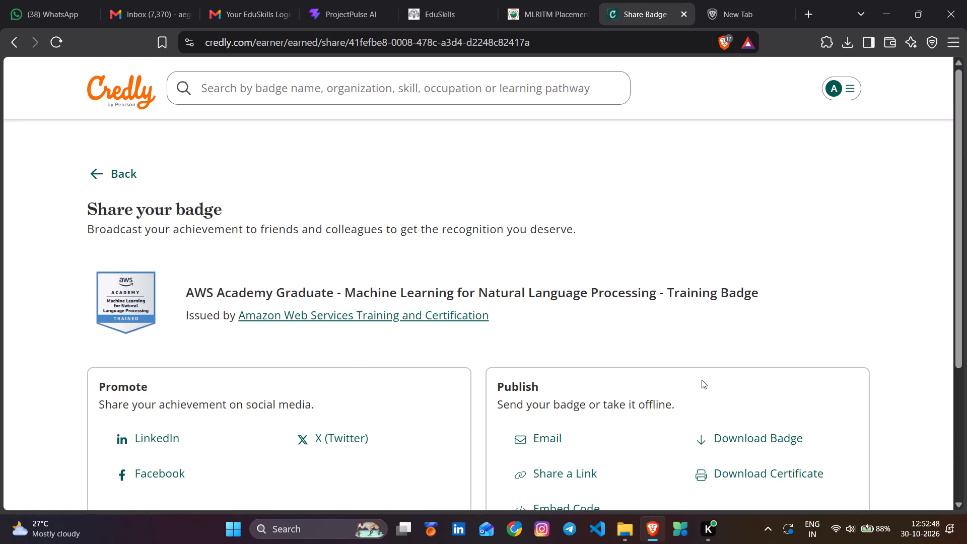
pyautogui.scroll(-2, 603, 387)
pyautogui.click(575, 342)
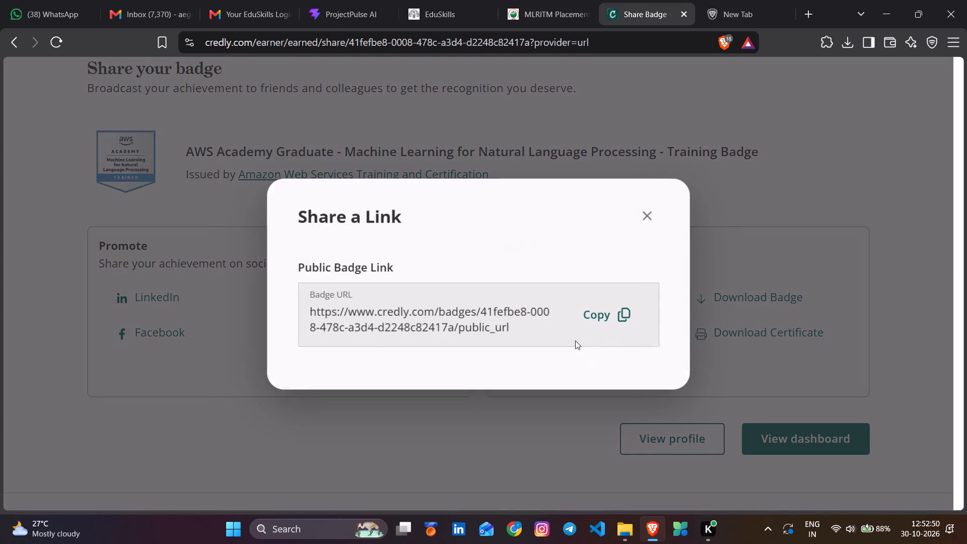
pyautogui.click(622, 310)
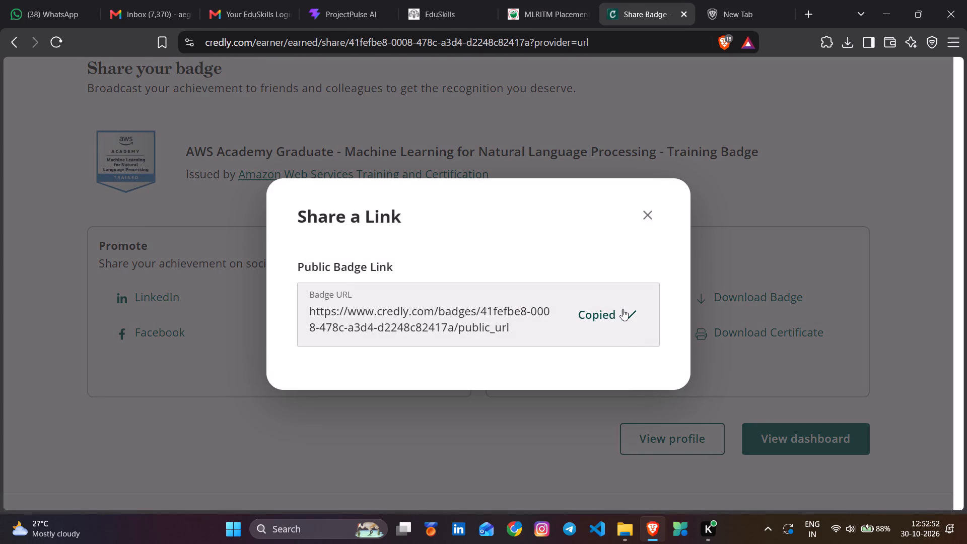
pyautogui.click(748, 194)
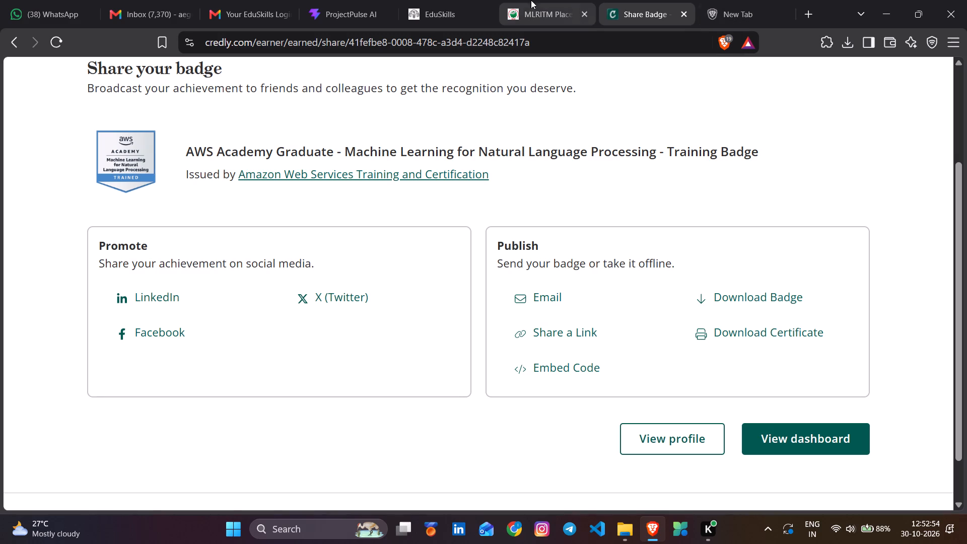
# Return to the MLRITM portal's Upload AWS Certificate form and set Mid to MID-II.
pyautogui.click(525, 0)
pyautogui.scroll(1, 276, 294)
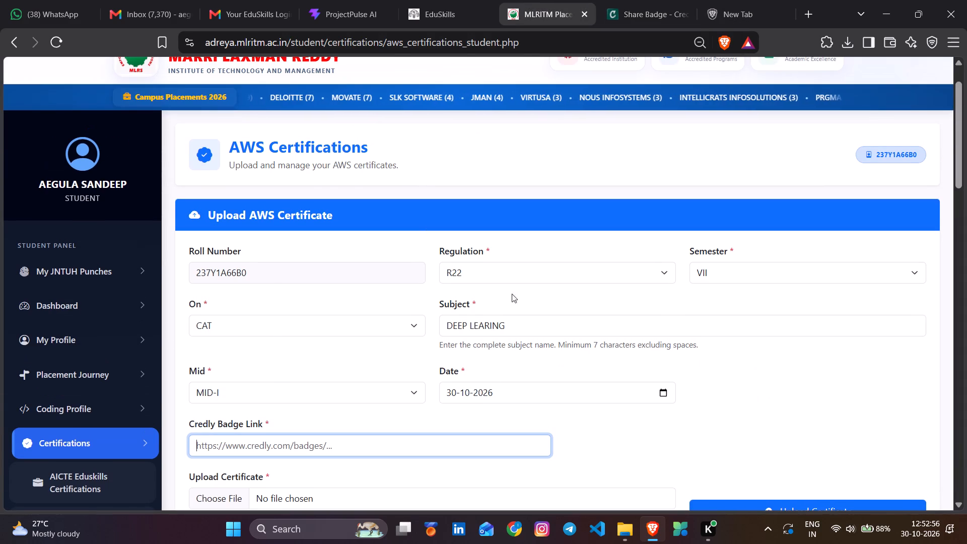
pyautogui.click(533, 324)
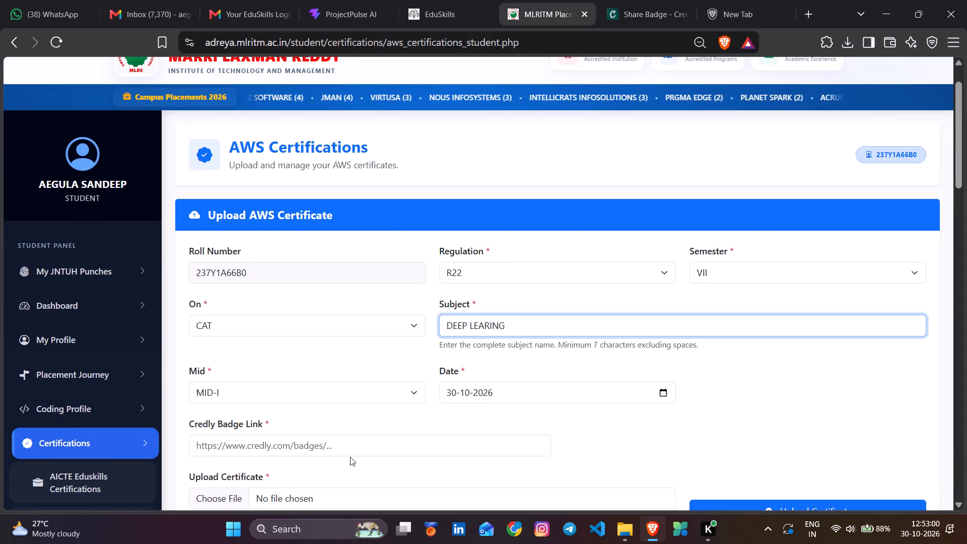
pyautogui.click(377, 390)
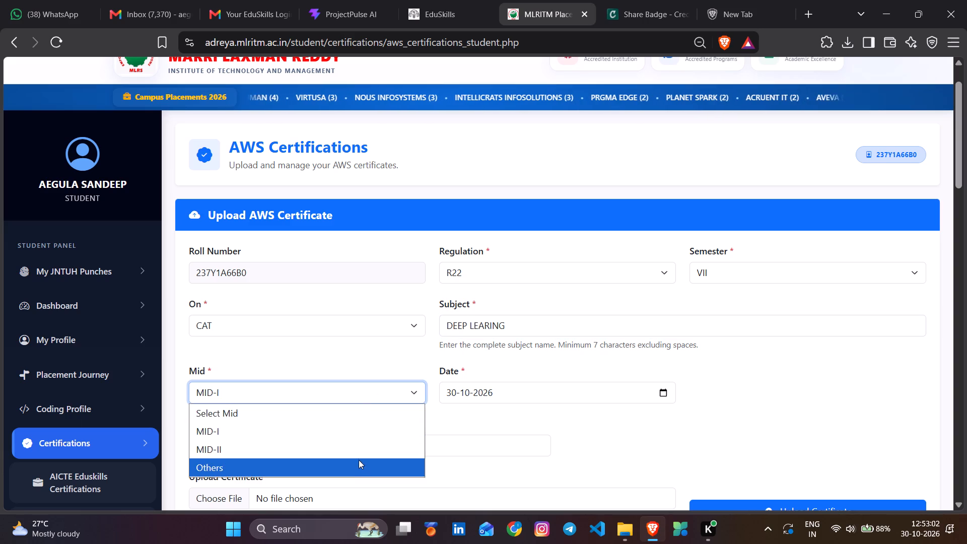
pyautogui.click(359, 447)
# Enter the copied public badge URL as the Credly Badge Link.
pyautogui.click(390, 449)
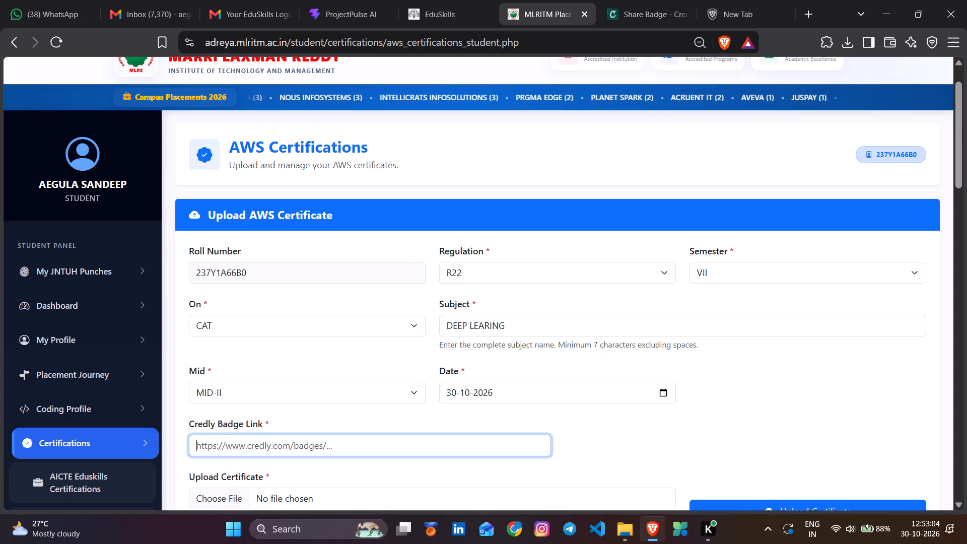
pyautogui.hotkey('ctrl', 'v')
# Start choosing the certificate file and look through the Course_certificates folder for the matching AWS badge PDF.
pyautogui.scroll(-1, 361, 473)
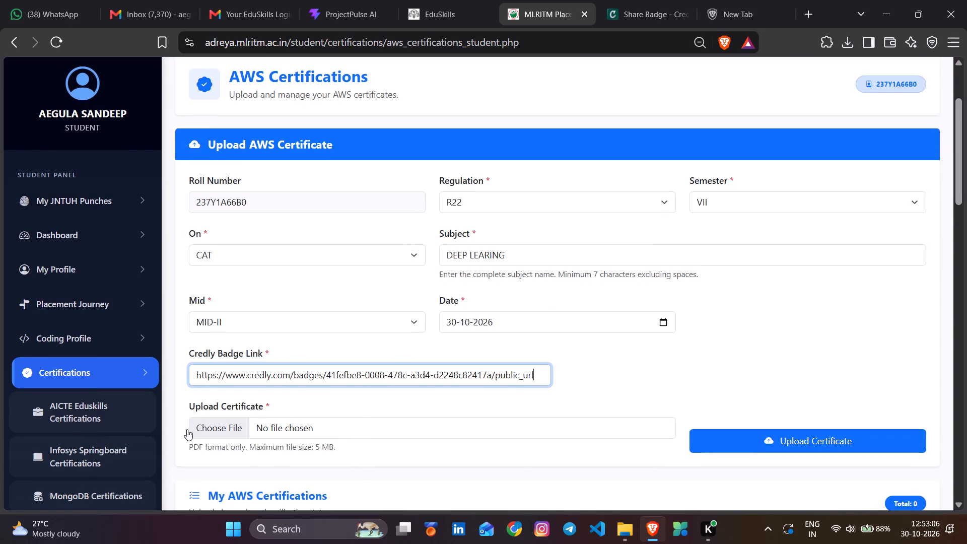
pyautogui.click(226, 426)
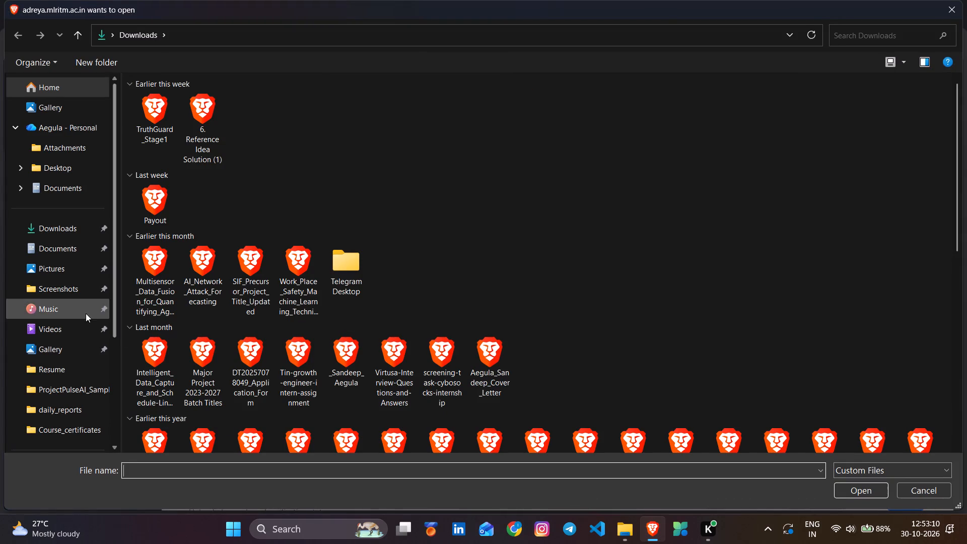
pyautogui.scroll(-1, 91, 366)
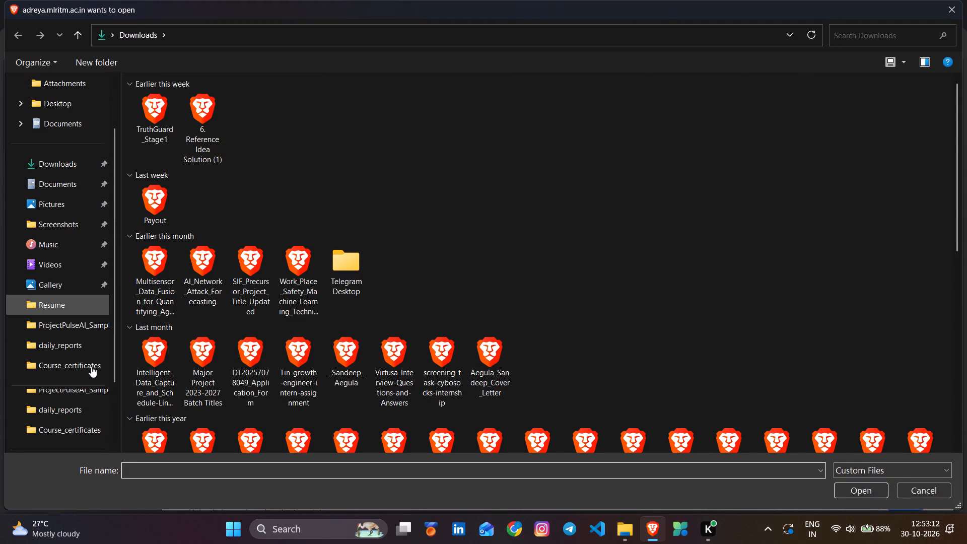
pyautogui.click(86, 364)
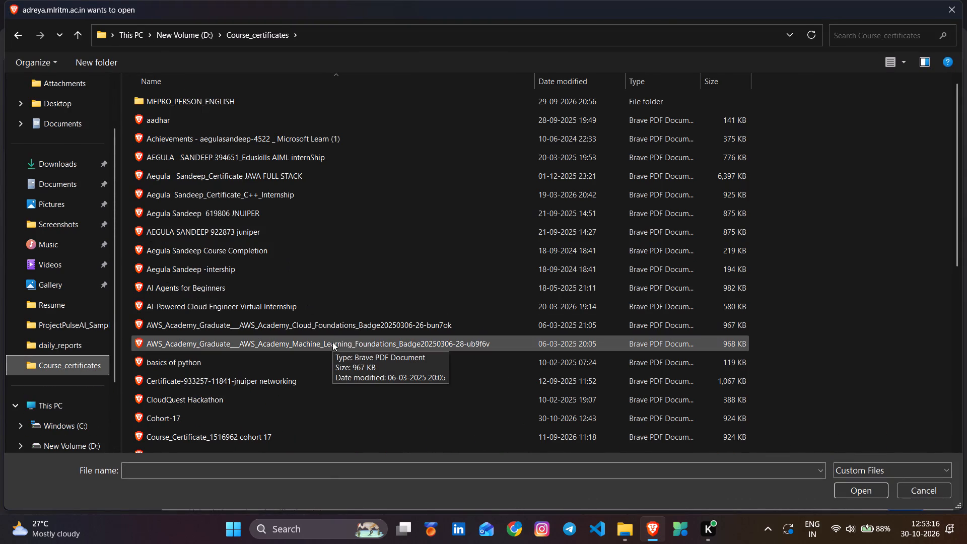
pyautogui.click(307, 346)
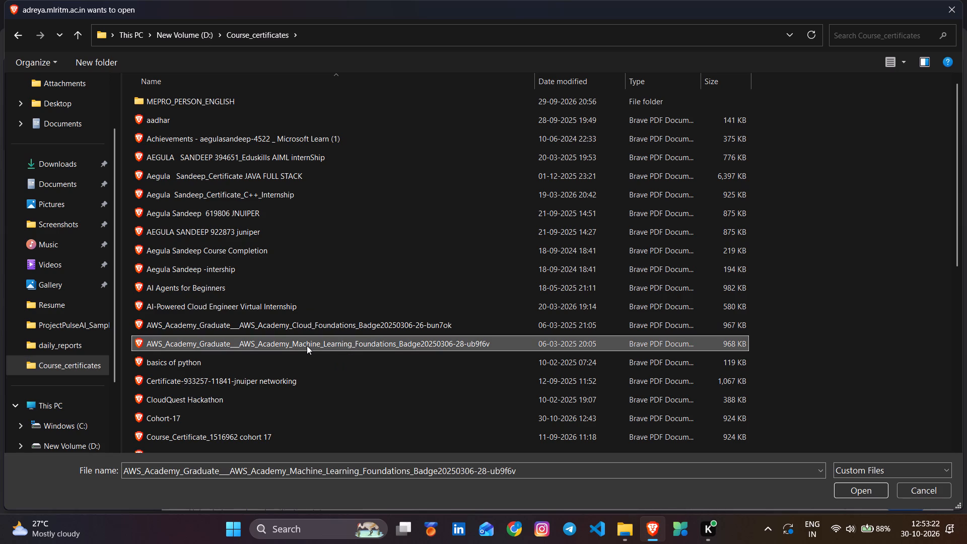
pyautogui.scroll(-1, 307, 346)
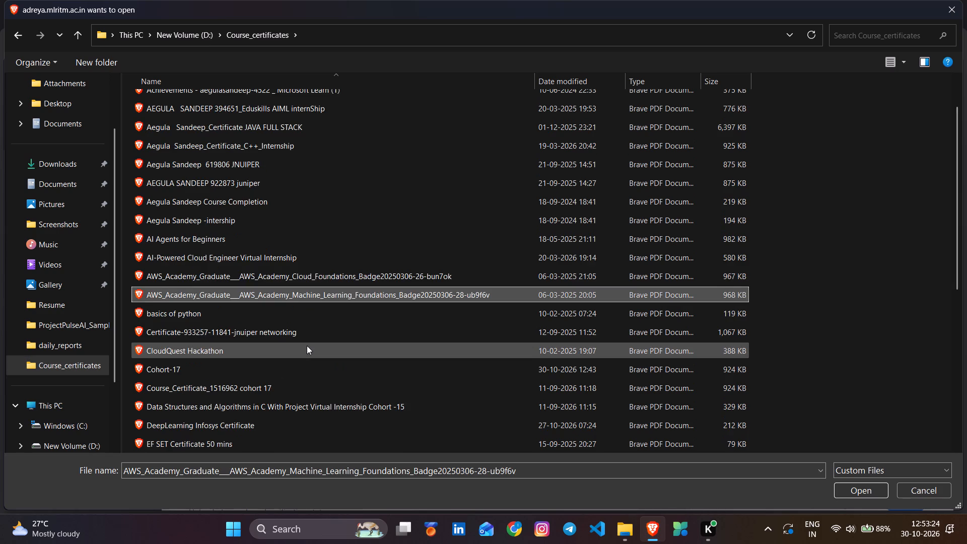
pyautogui.scroll(-6, 307, 346)
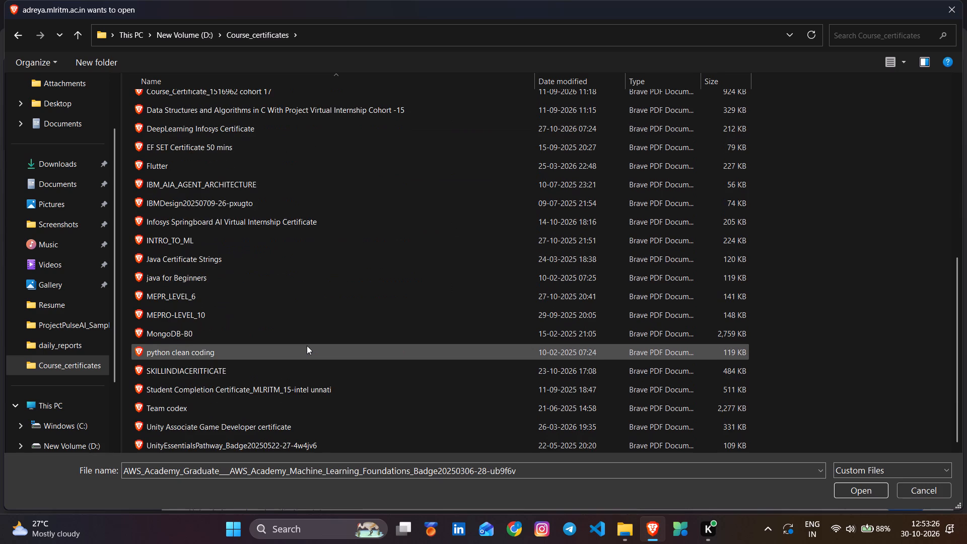
pyautogui.scroll(-5, 307, 346)
pyautogui.scroll(4, 307, 346)
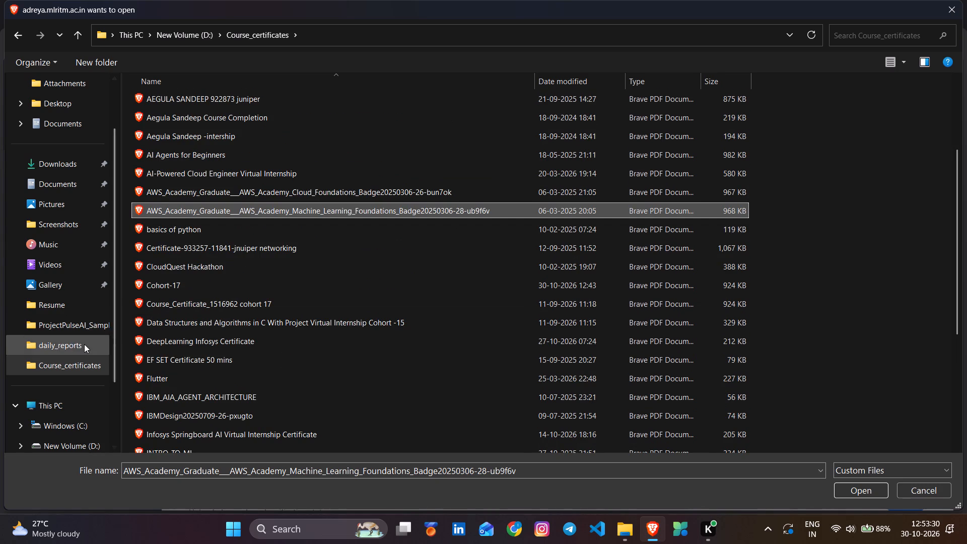
pyautogui.scroll(-1, 78, 316)
# Open the CERTIFICATES folder on New Volume (D:), show the preview pane and list the files in Details view.
pyautogui.click(75, 376)
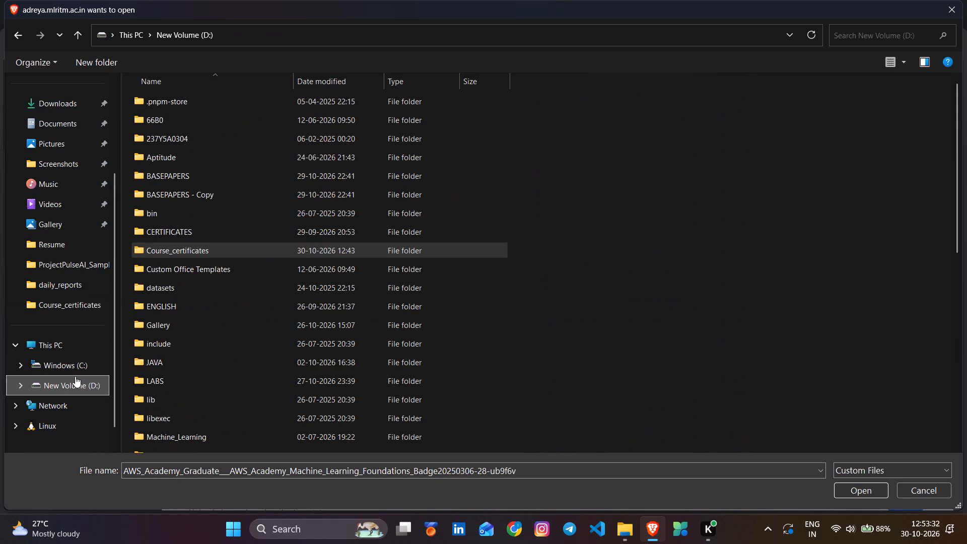
pyautogui.doubleClick(181, 224)
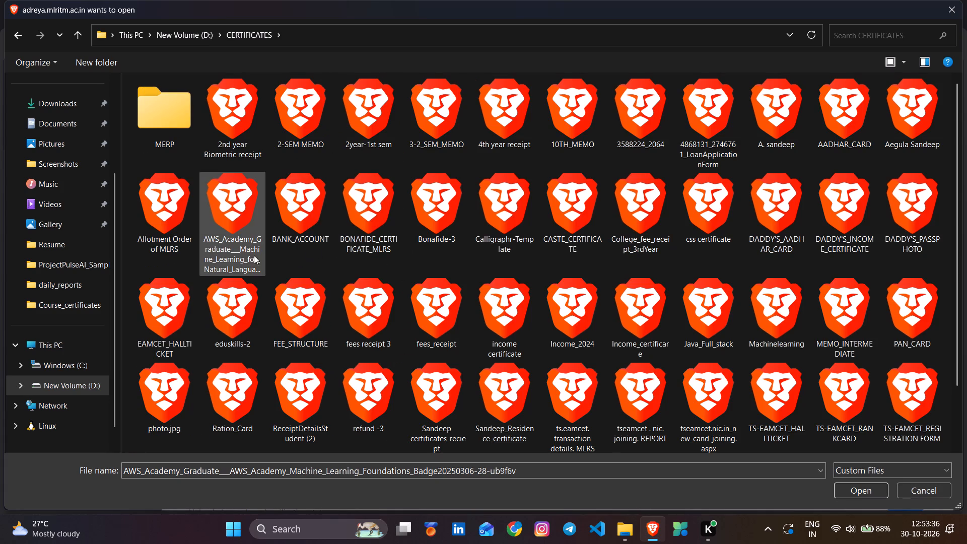
pyautogui.click(929, 69)
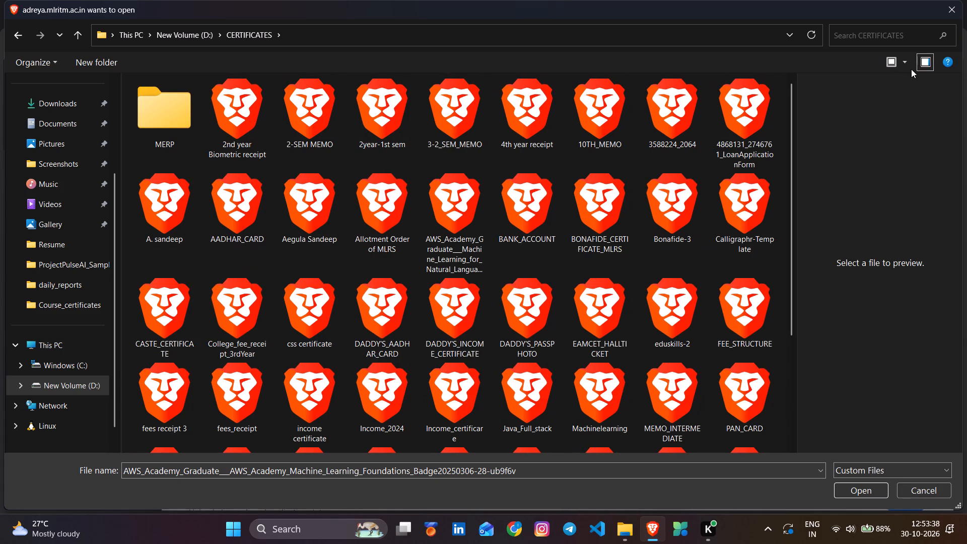
pyautogui.click(906, 60)
pyautogui.click(894, 127)
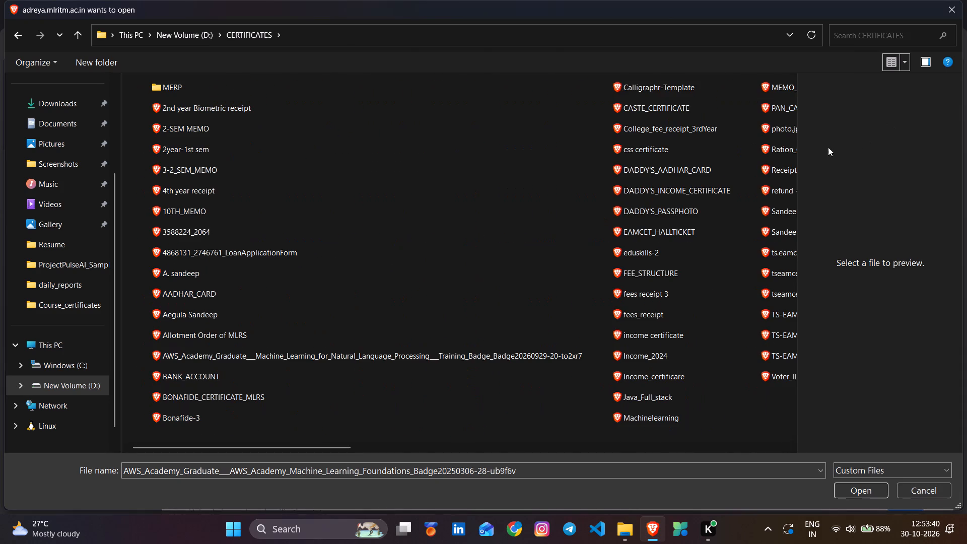
pyautogui.click(896, 66)
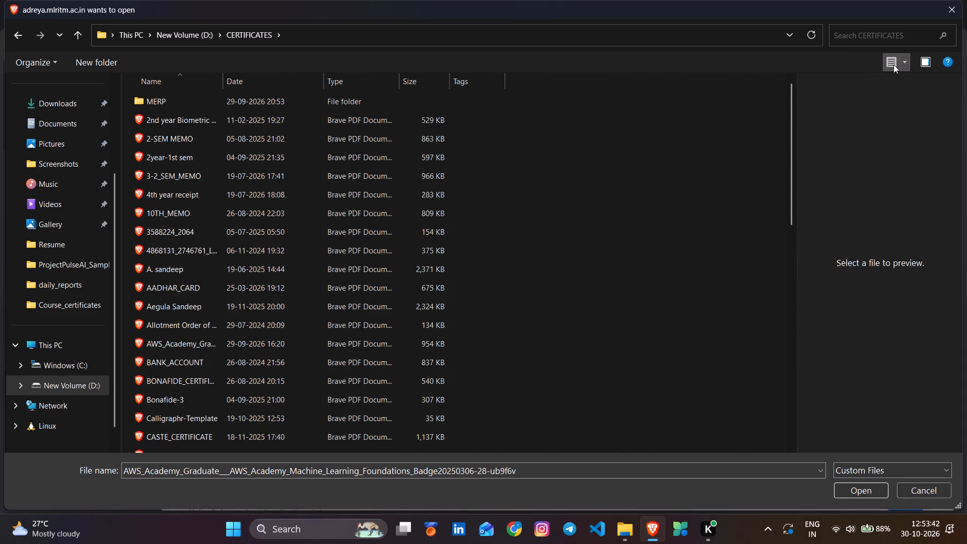
# Widen the Name column and attach the AWS_Academy_Graduate Machine Learning for Natural Language Processing training badge PDF as the certificate.
pyautogui.scroll(-3, 243, 292)
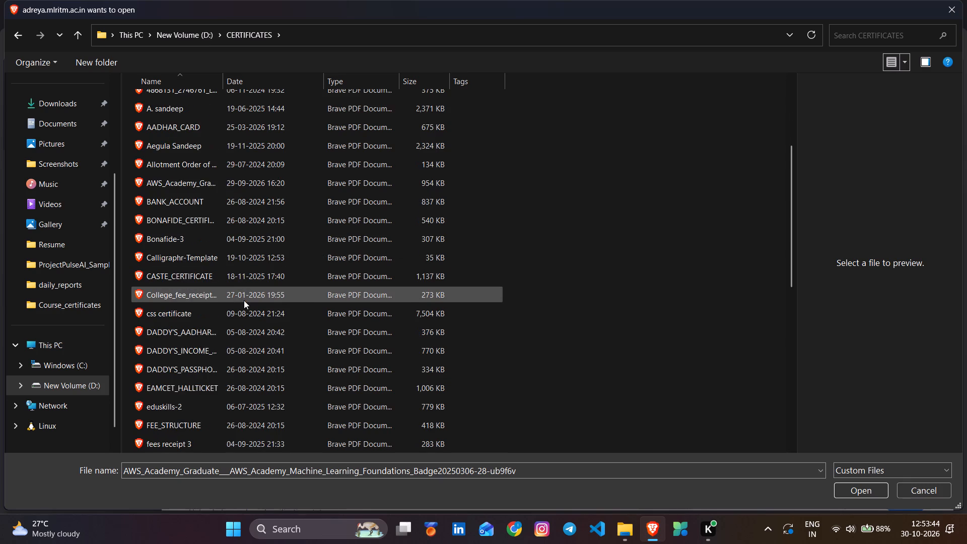
pyautogui.scroll(-6, 244, 300)
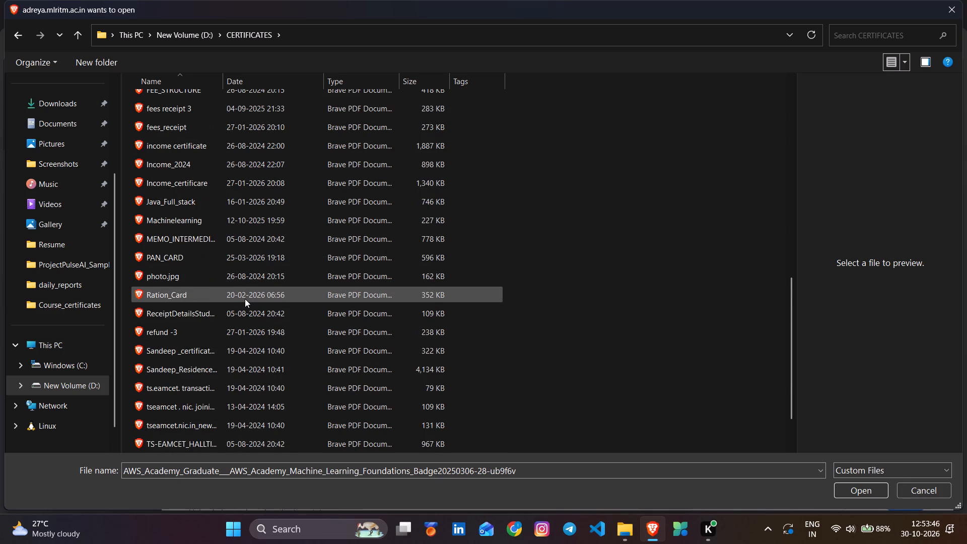
pyautogui.scroll(-5, 244, 299)
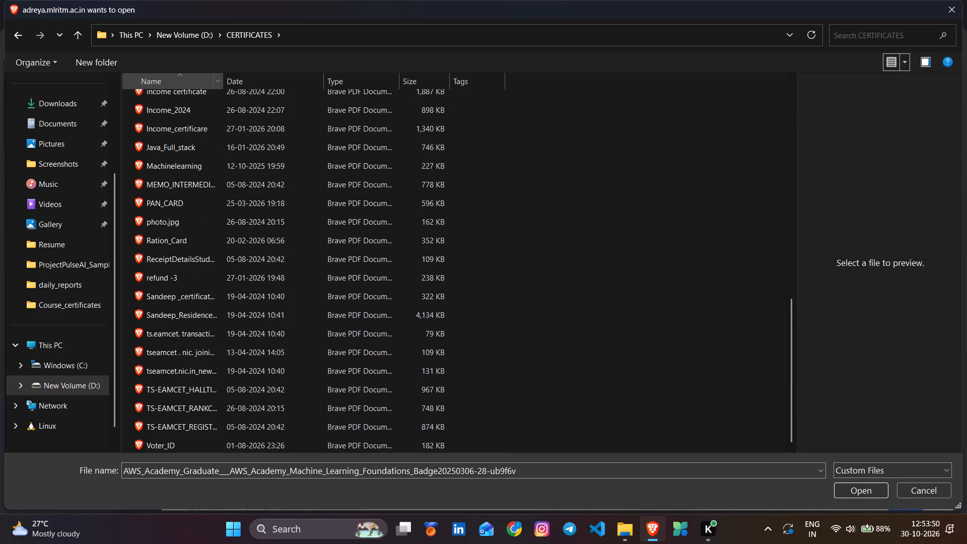
pyautogui.moveTo(227, 80); pyautogui.dragTo(361, 93)
pyautogui.scroll(-2, 262, 254)
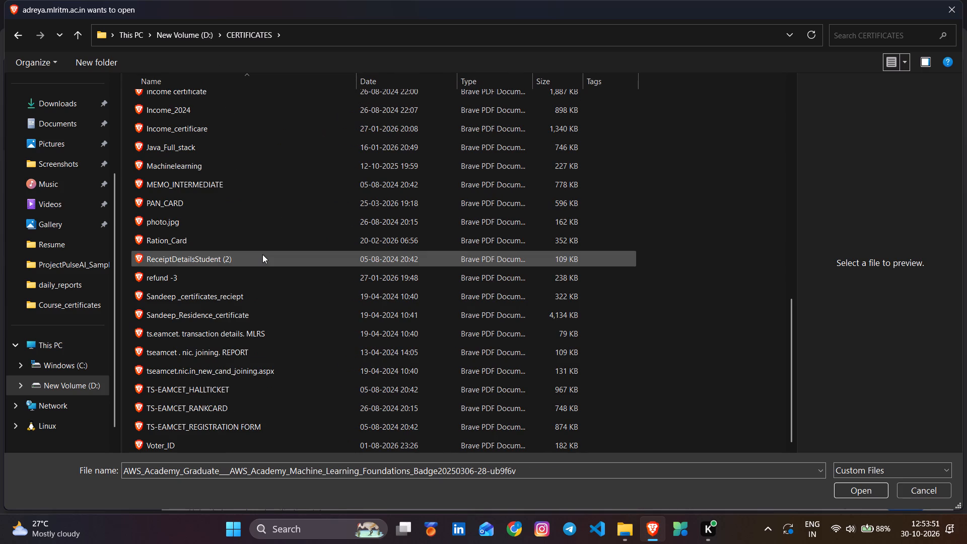
pyautogui.scroll(3, 264, 340)
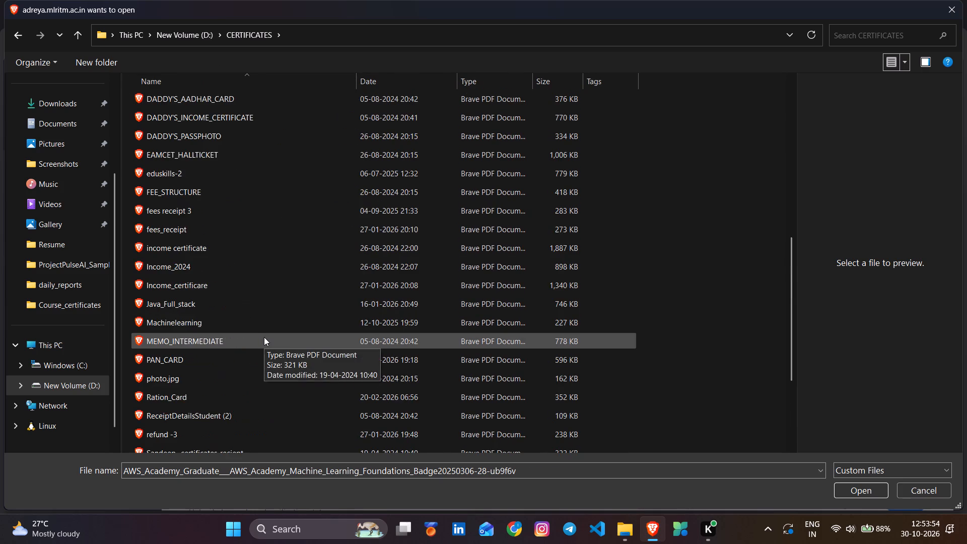
pyautogui.scroll(5, 264, 337)
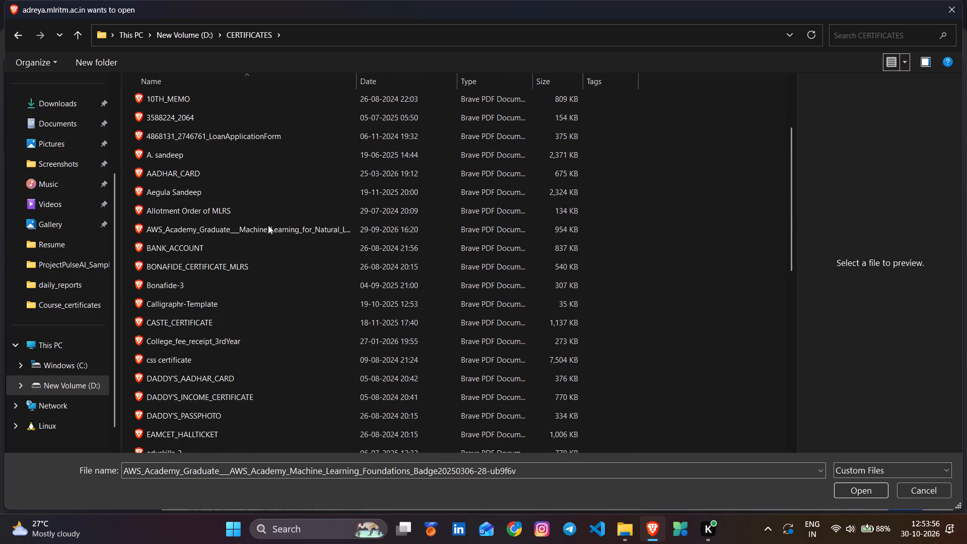
pyautogui.click(268, 225)
pyautogui.click(268, 226)
pyautogui.scroll(-1, 499, 398)
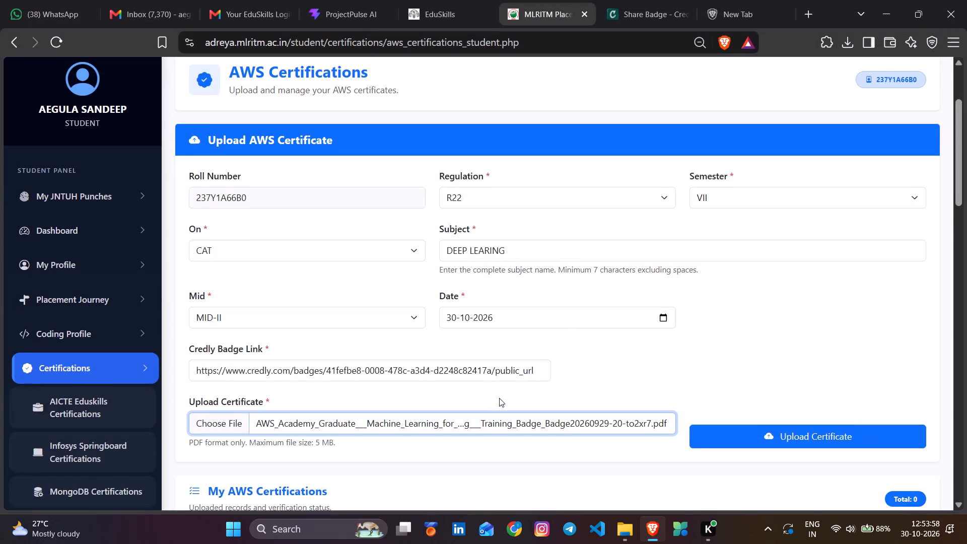
# Submit the completed AWS certificate form for upload.
pyautogui.scroll(-1, 643, 389)
pyautogui.click(736, 304)
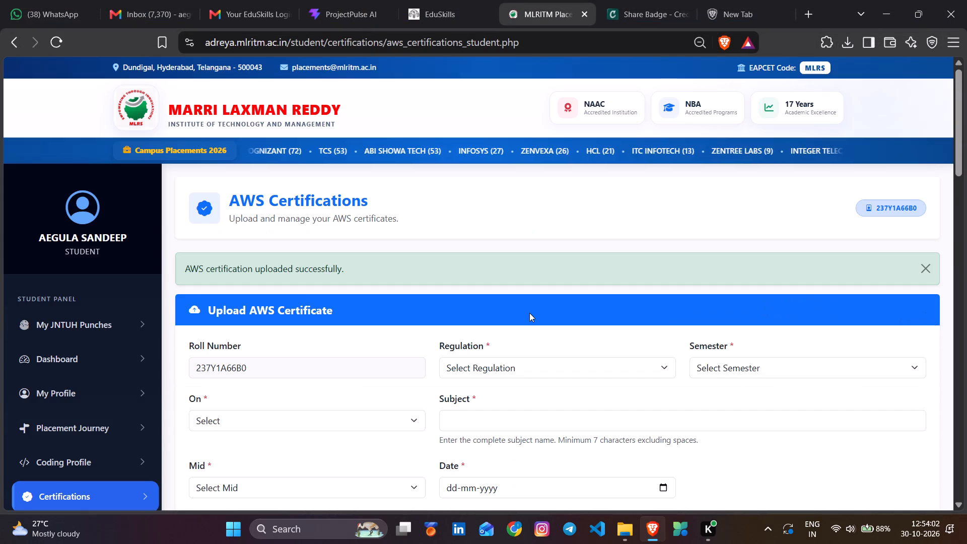
# Start another AWS certificate entry with regulation R22, semester VII, On set to CAT and subject DEEP LEARING.
pyautogui.scroll(-2, 476, 346)
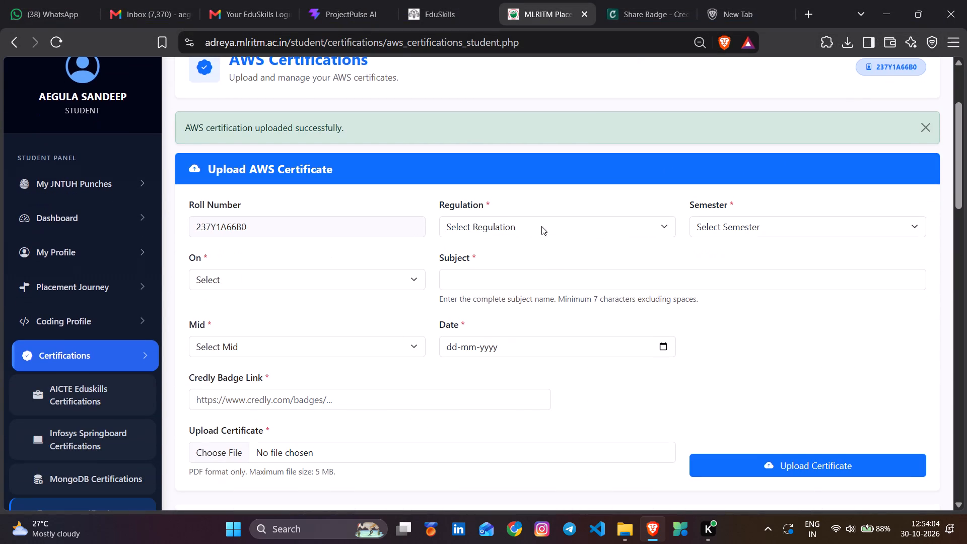
pyautogui.click(541, 226)
pyautogui.click(525, 266)
pyautogui.click(703, 232)
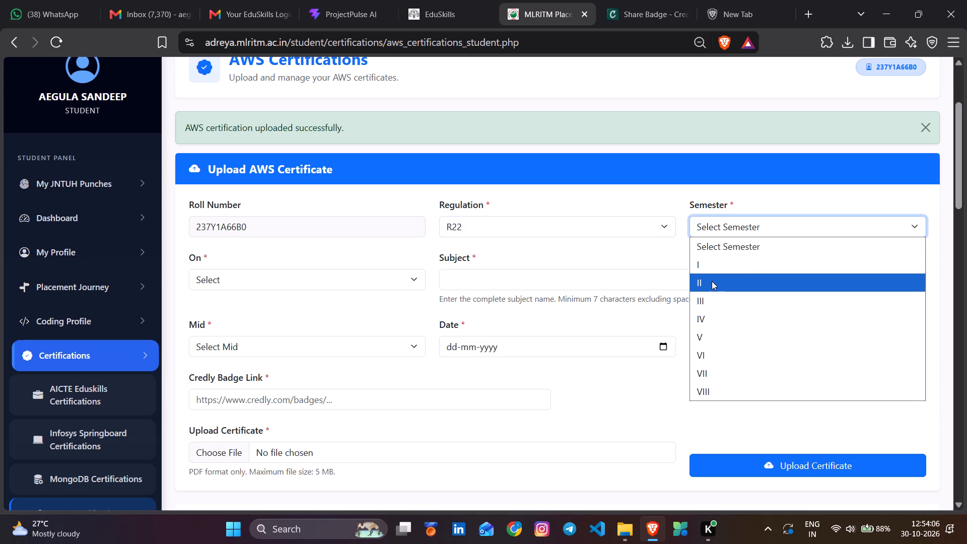
pyautogui.click(704, 371)
pyautogui.click(333, 278)
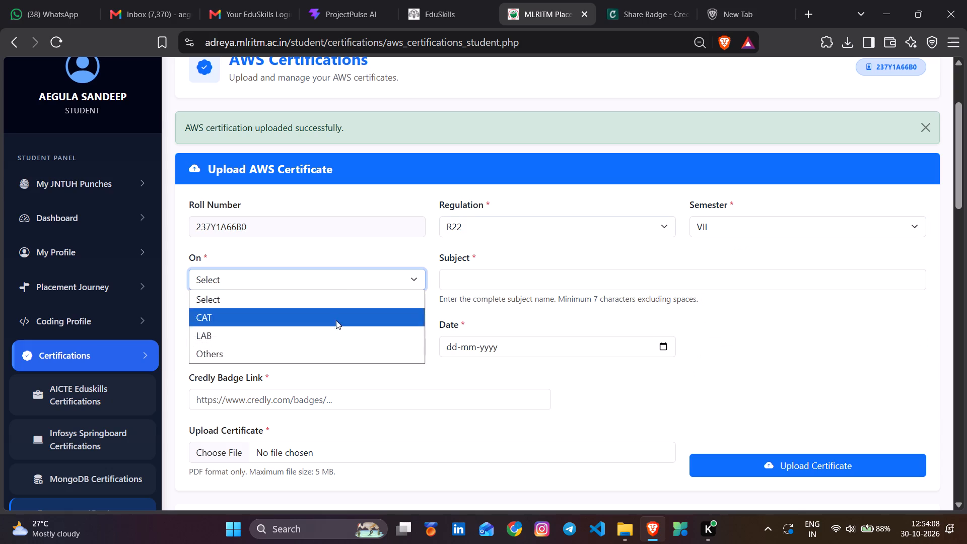
pyautogui.click(348, 322)
pyautogui.click(494, 280)
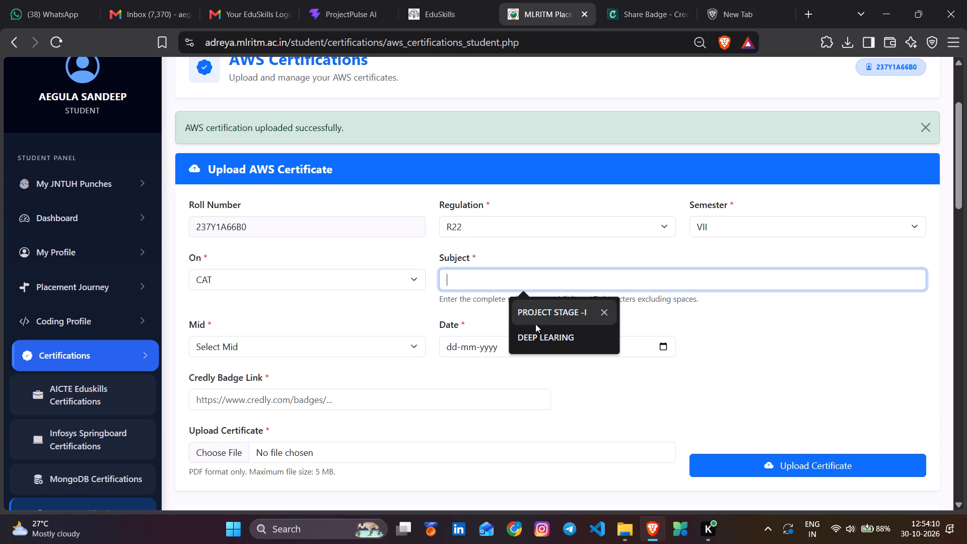
pyautogui.click(544, 347)
# Set the certificate's Mid to MID-I and its date to today, 30-10-2026.
pyautogui.click(308, 336)
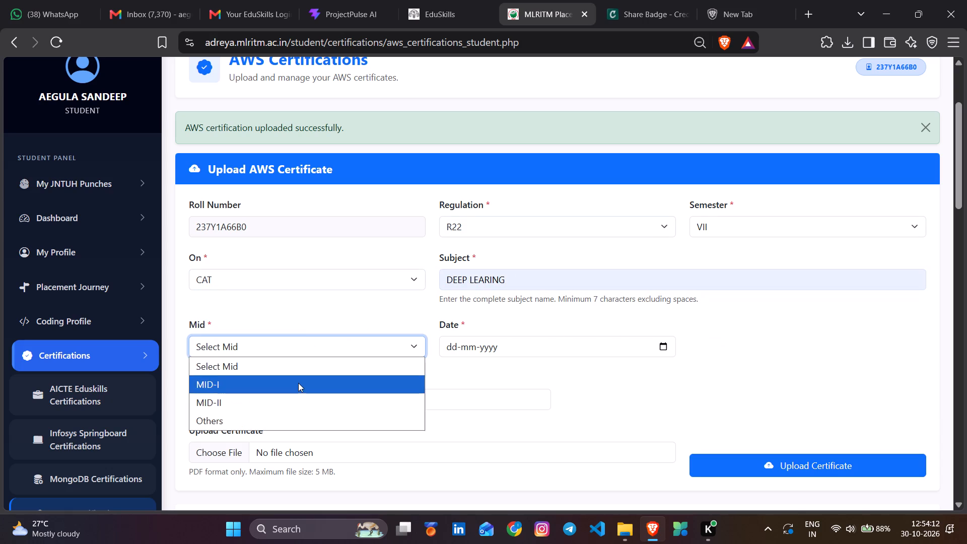
pyautogui.click(298, 382)
pyautogui.click(504, 351)
pyautogui.click(668, 346)
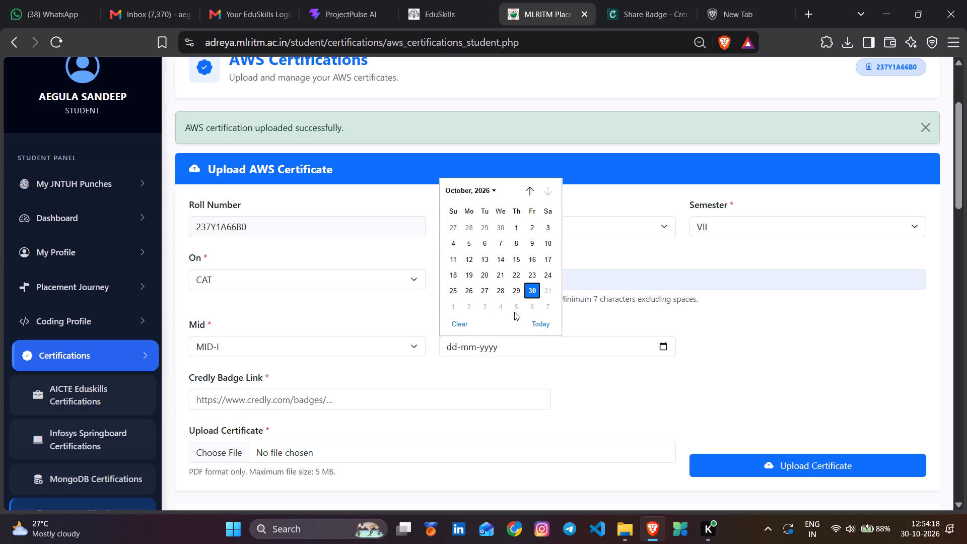
pyautogui.click(550, 326)
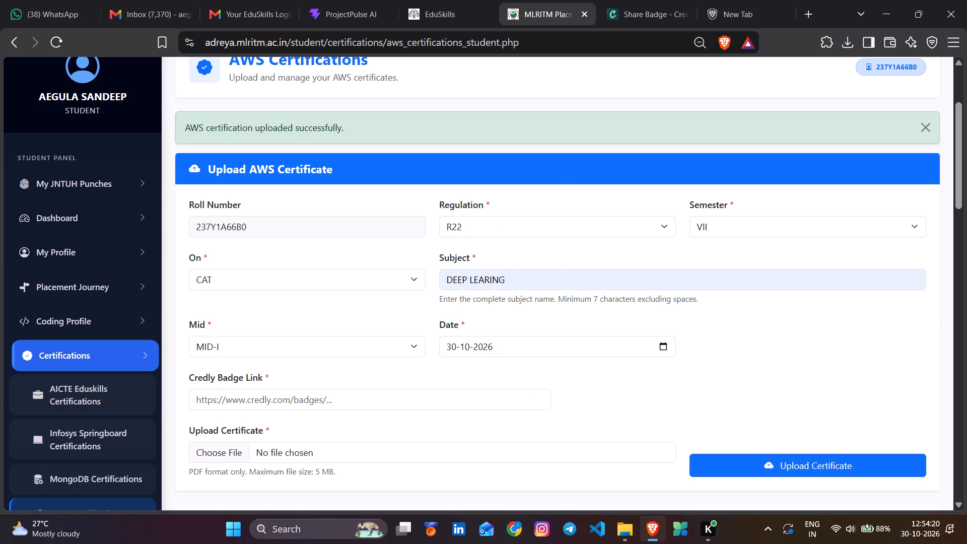
# Go back from Credly's share page to the badge page and open the earner's profile with the Badge Wallet.
pyautogui.click(321, 410)
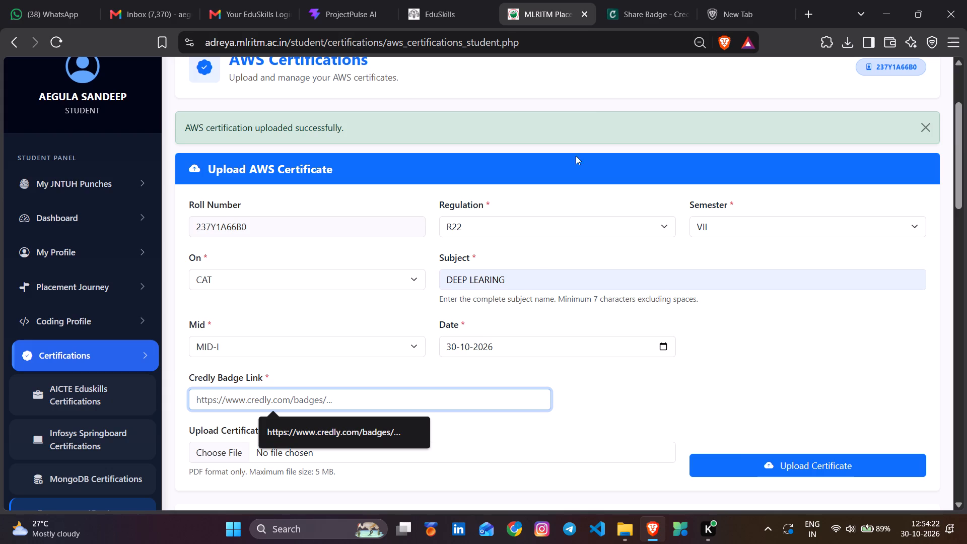
pyautogui.click(640, 0)
pyautogui.scroll(3, 689, 282)
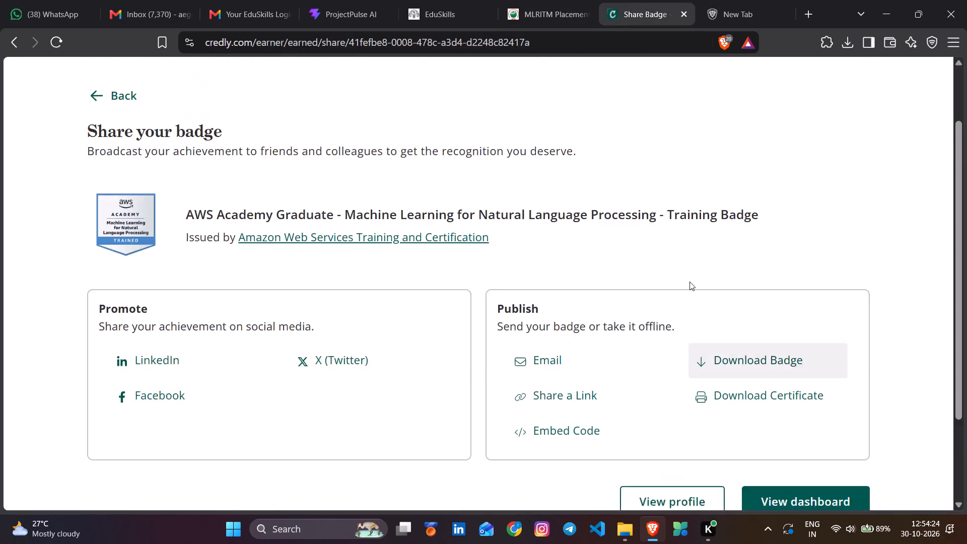
pyautogui.scroll(3, 662, 289)
pyautogui.click(99, 168)
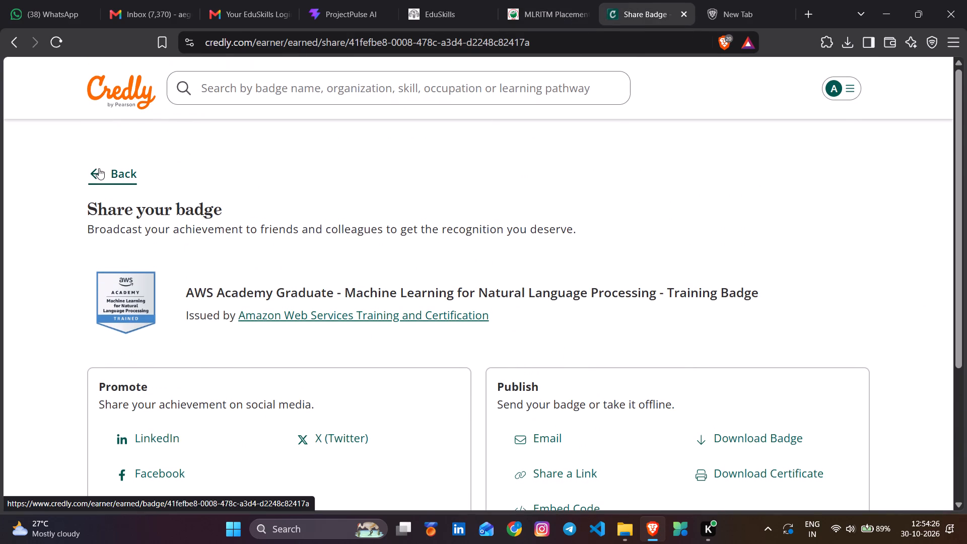
pyautogui.scroll(-4, 601, 285)
pyautogui.scroll(-5, 630, 338)
pyautogui.scroll(3, 632, 242)
pyautogui.scroll(7, 538, 268)
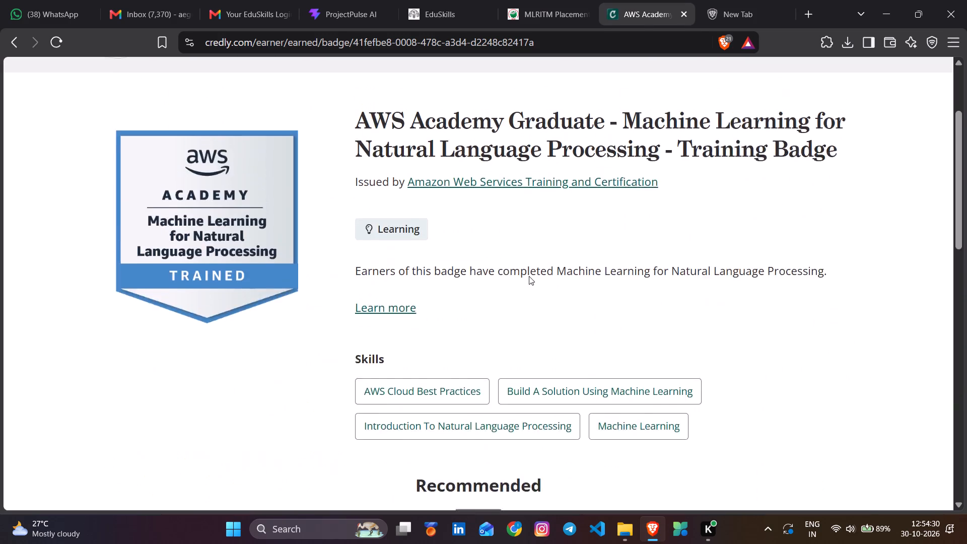
pyautogui.scroll(1, 387, 223)
pyautogui.click(318, 150)
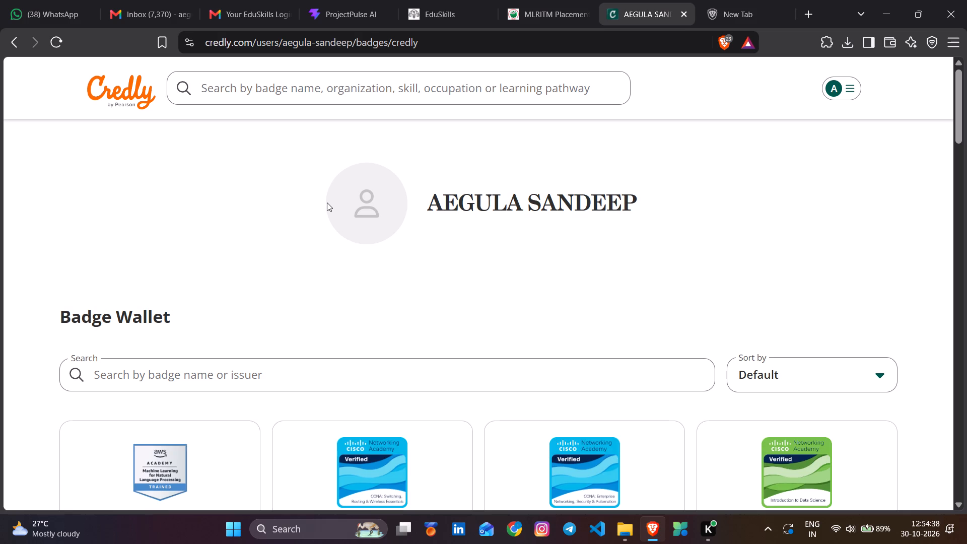
# Look through the Badge Wallet for other AWS badges and open the AWS Academy Graduate - Cloud Foundations training badge.
pyautogui.scroll(-6, 463, 398)
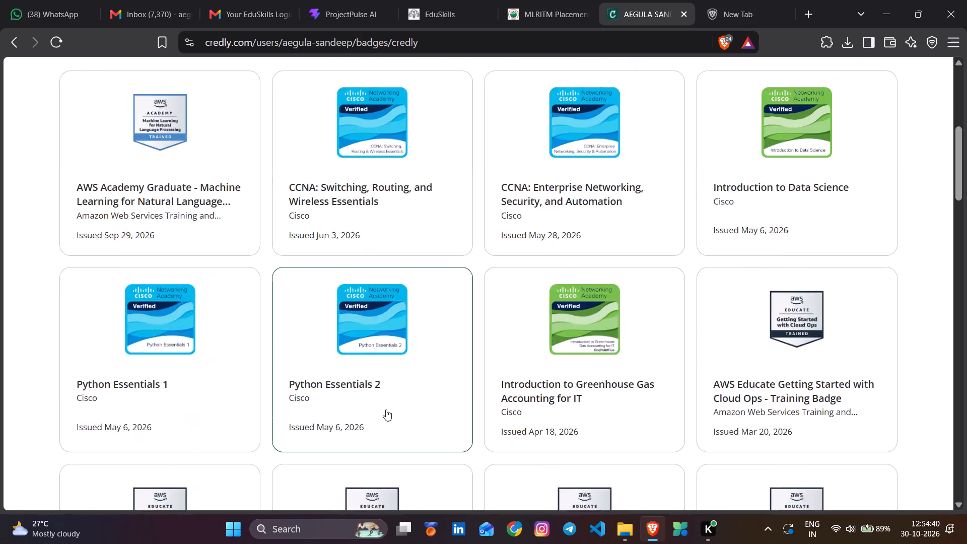
pyautogui.scroll(-2, 386, 410)
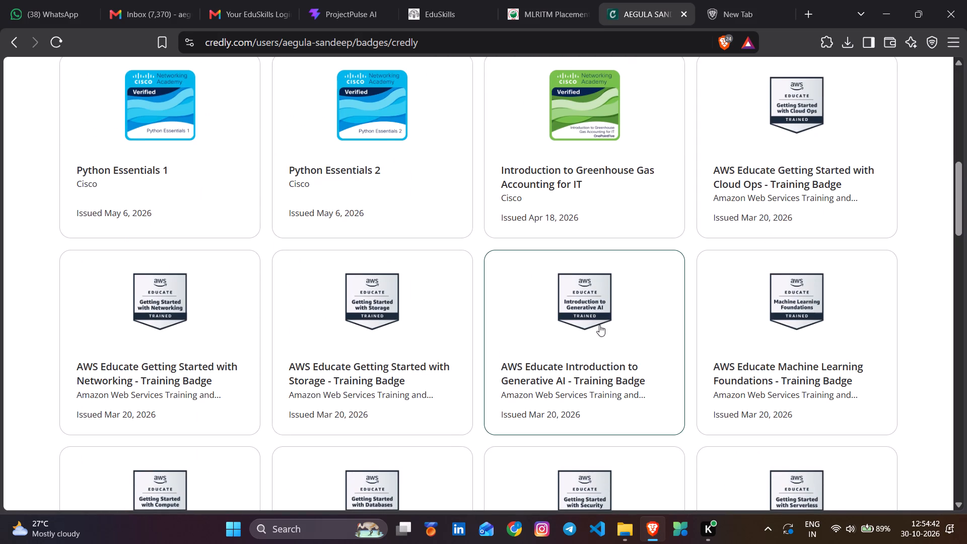
pyautogui.scroll(-1, 469, 326)
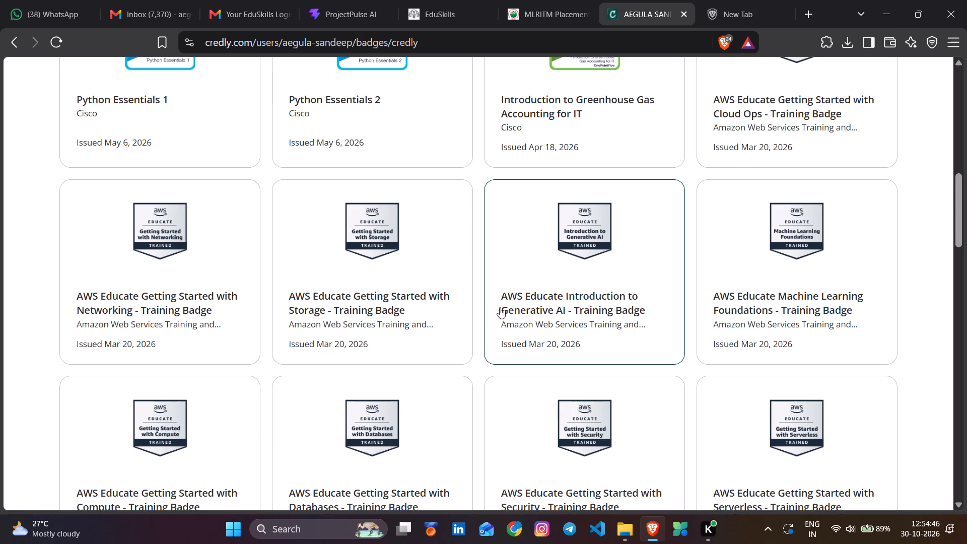
pyautogui.scroll(-3, 500, 307)
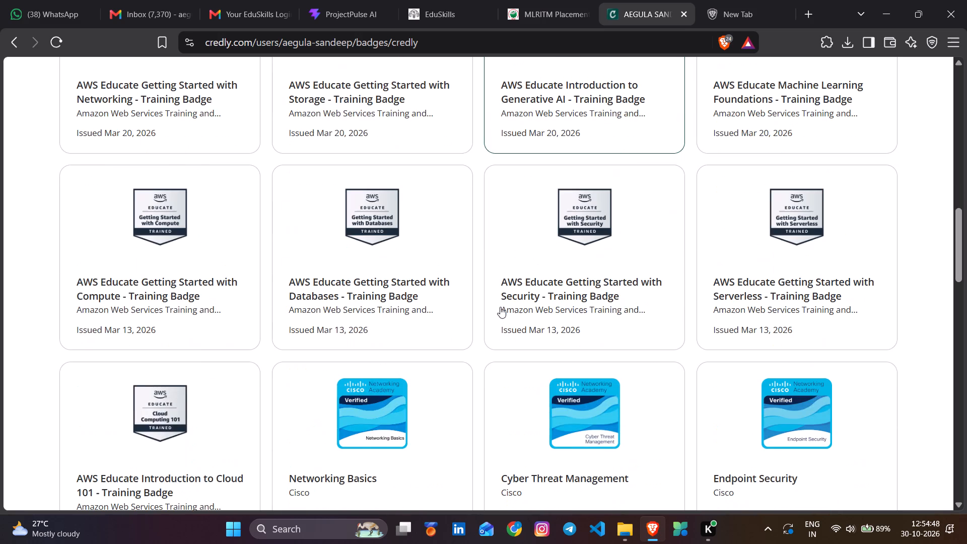
pyautogui.scroll(-1, 500, 307)
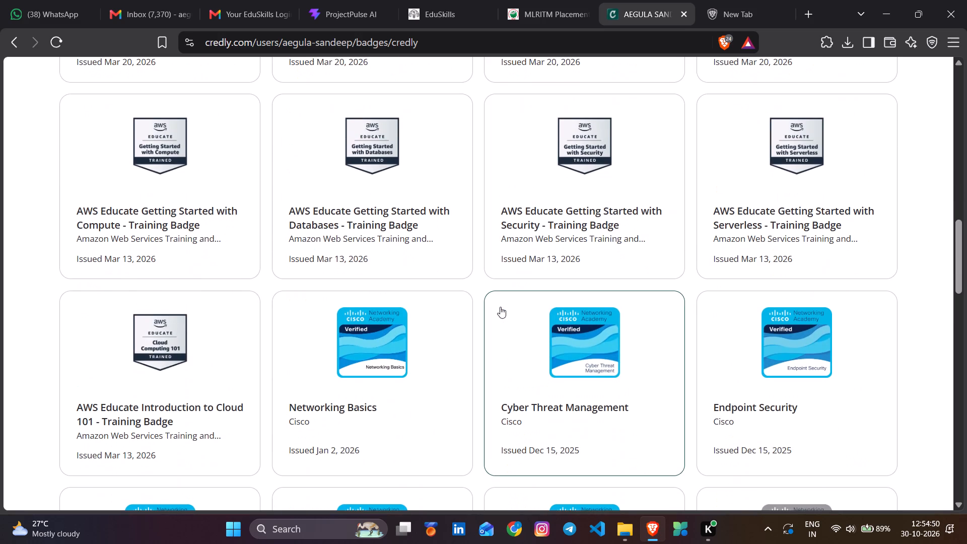
pyautogui.scroll(-2, 493, 287)
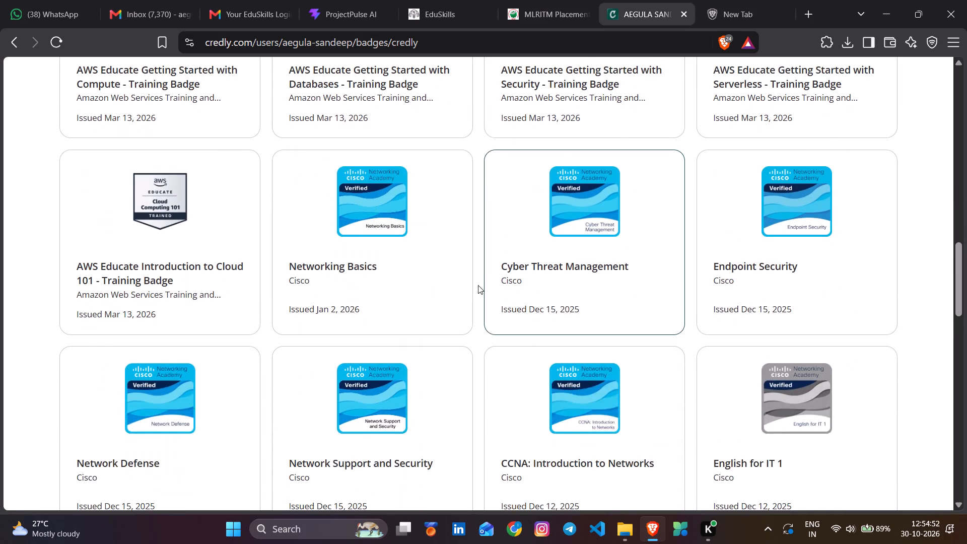
pyautogui.scroll(-14, 472, 284)
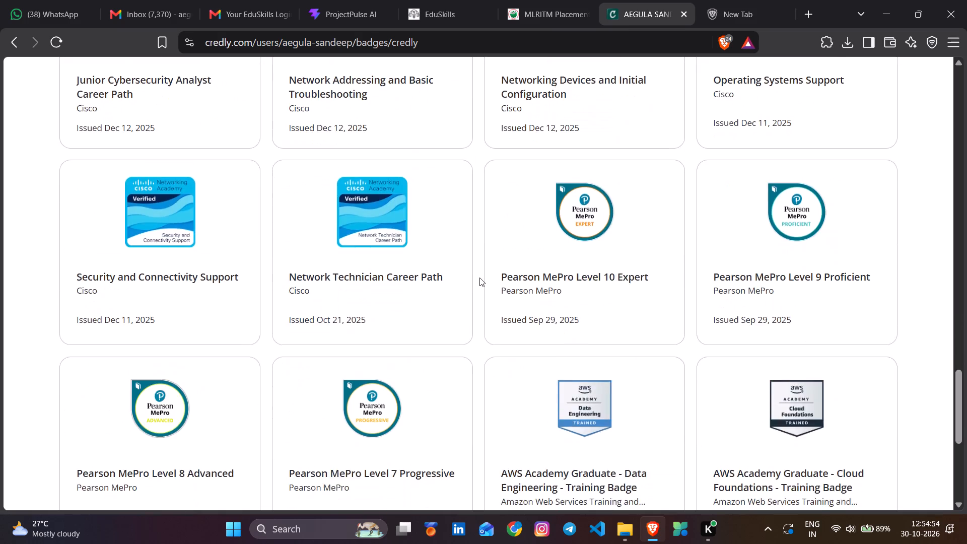
pyautogui.scroll(-1, 479, 278)
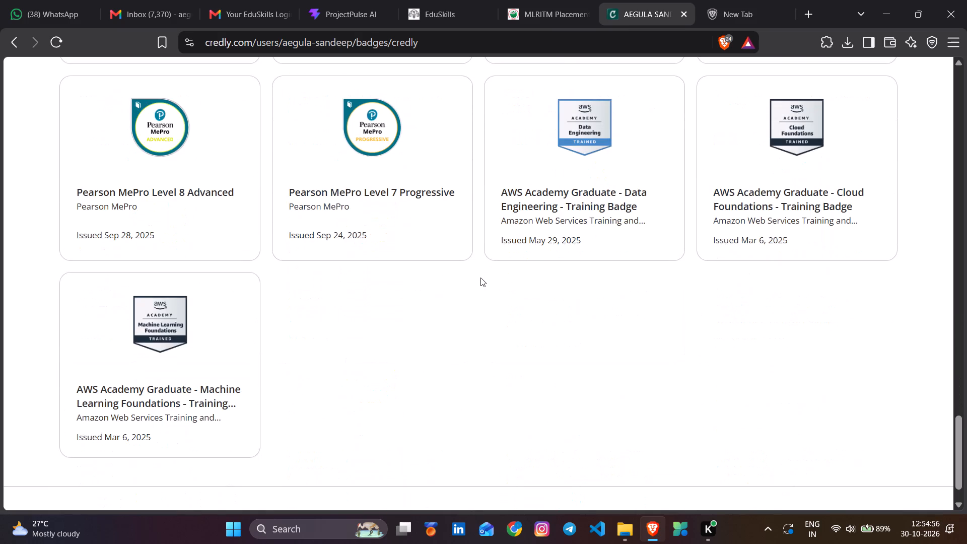
pyautogui.click(785, 164)
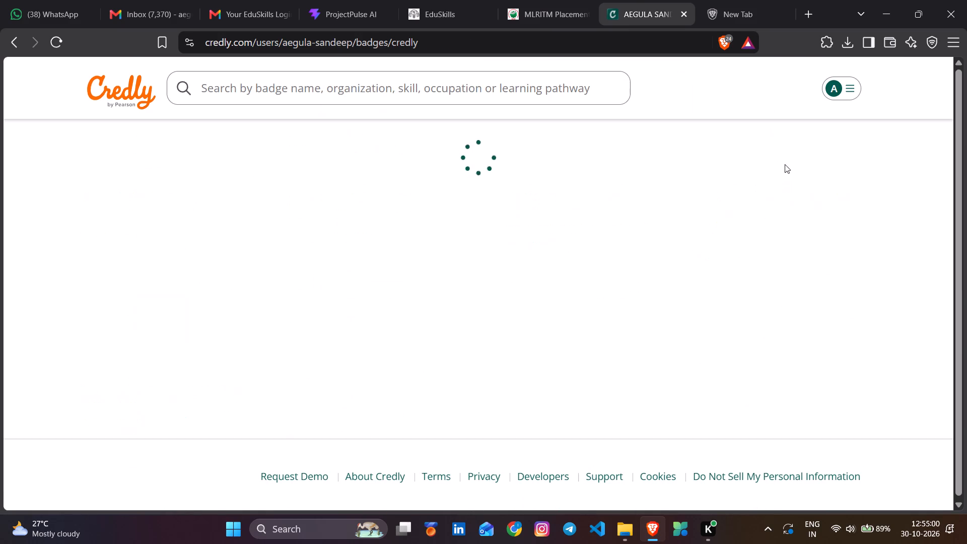
# In File Explorer, open Course_certificates on New Volume (D:) and find the AWS Academy Cloud Foundations badge PDF.
pyautogui.click(620, 524)
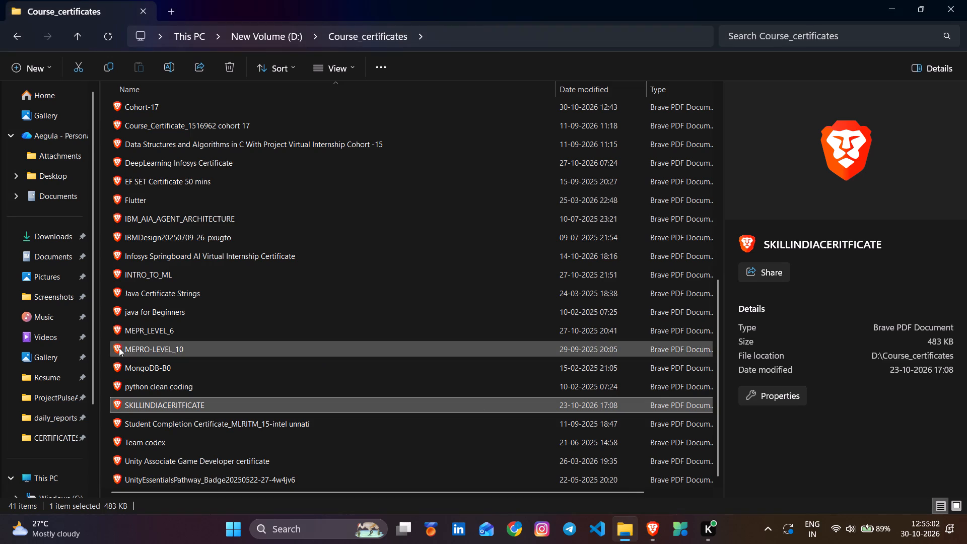
pyautogui.click(40, 440)
pyautogui.scroll(-1, 55, 402)
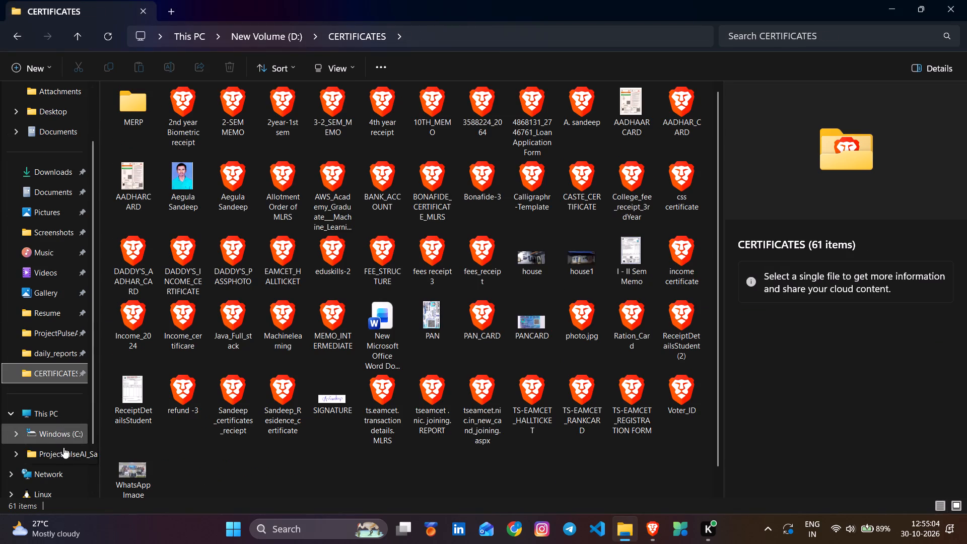
pyautogui.click(63, 461)
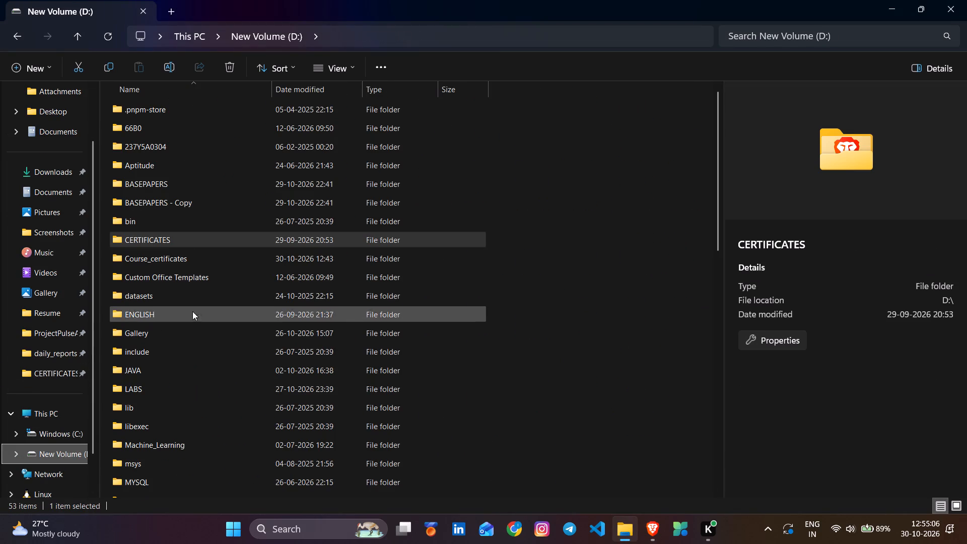
pyautogui.doubleClick(188, 250)
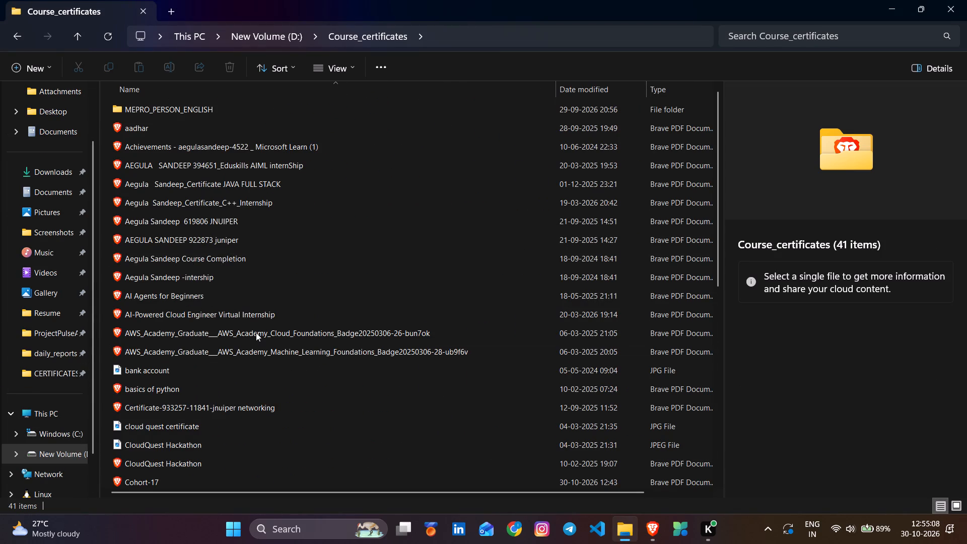
pyautogui.click(256, 332)
# Switch back to the browser and examine the Cloud Foundations badge page.
pyautogui.click(660, 537)
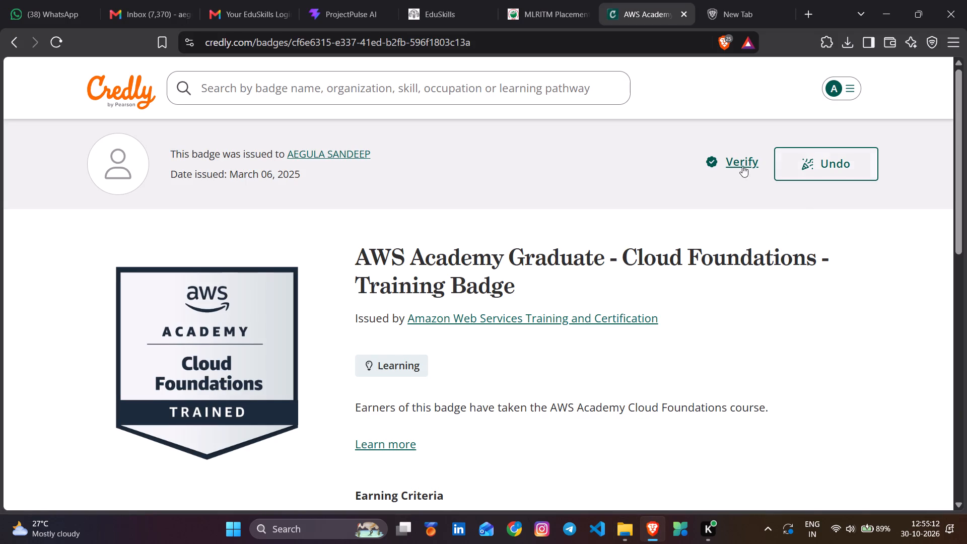
pyautogui.scroll(-3, 596, 293)
pyautogui.scroll(7, 635, 313)
pyautogui.scroll(-3, 237, 297)
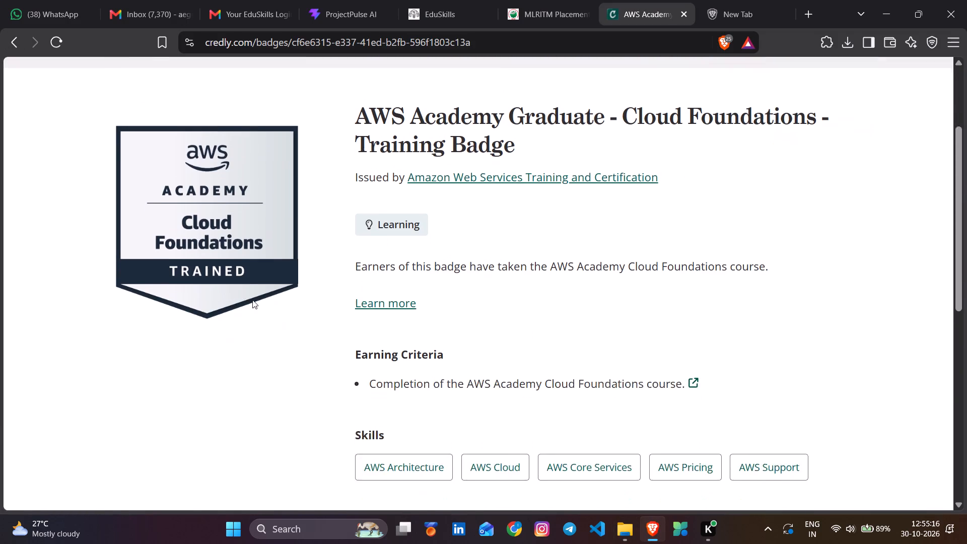
pyautogui.scroll(-2, 252, 300)
pyautogui.scroll(-2, 629, 277)
pyautogui.scroll(3, 348, 217)
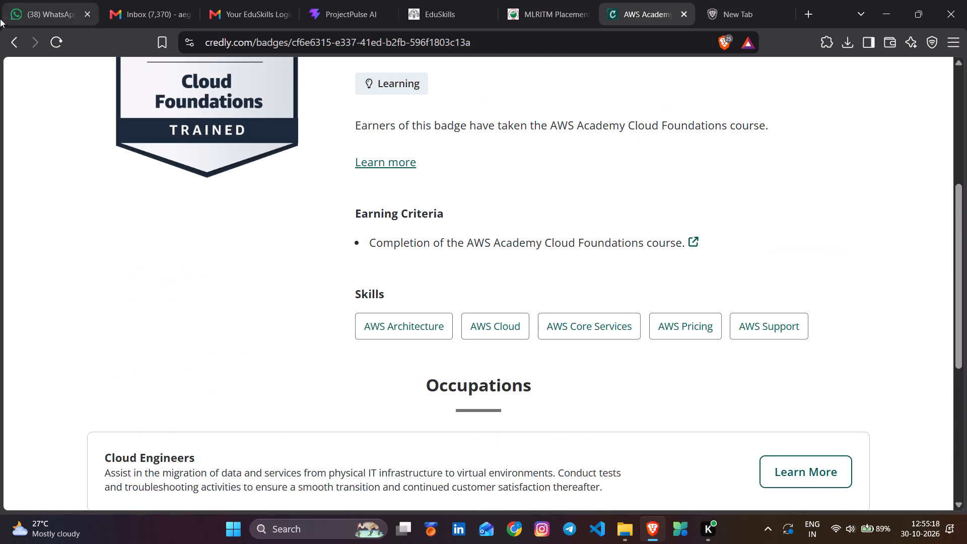
# Return to the Badge Wallet and open the AWS Academy Graduate - Machine Learning Foundations training badge.
pyautogui.click(10, 44)
pyautogui.scroll(1, 402, 310)
pyautogui.click(165, 402)
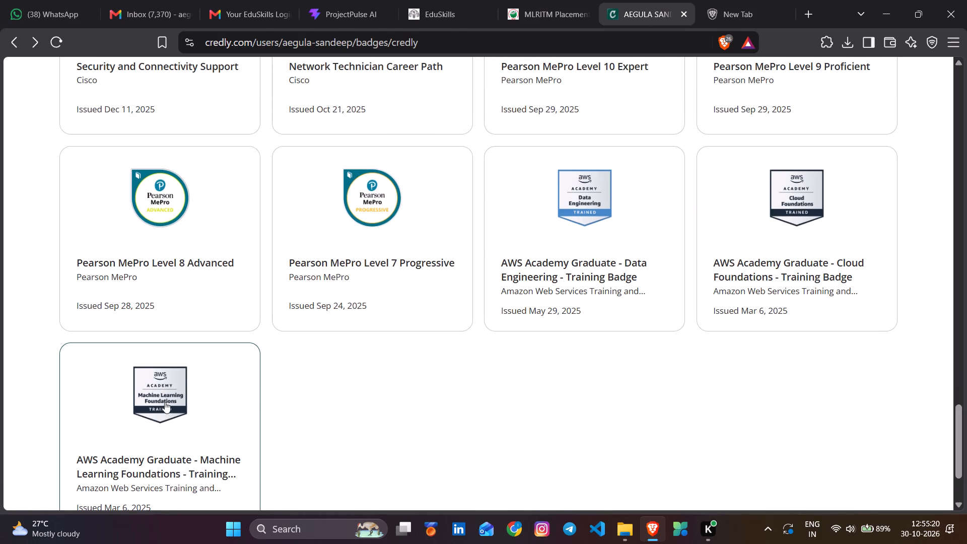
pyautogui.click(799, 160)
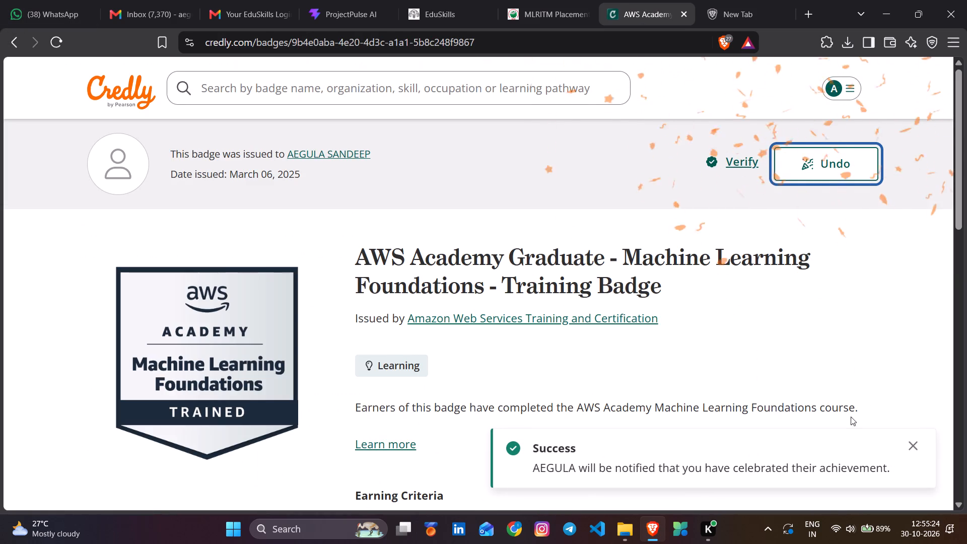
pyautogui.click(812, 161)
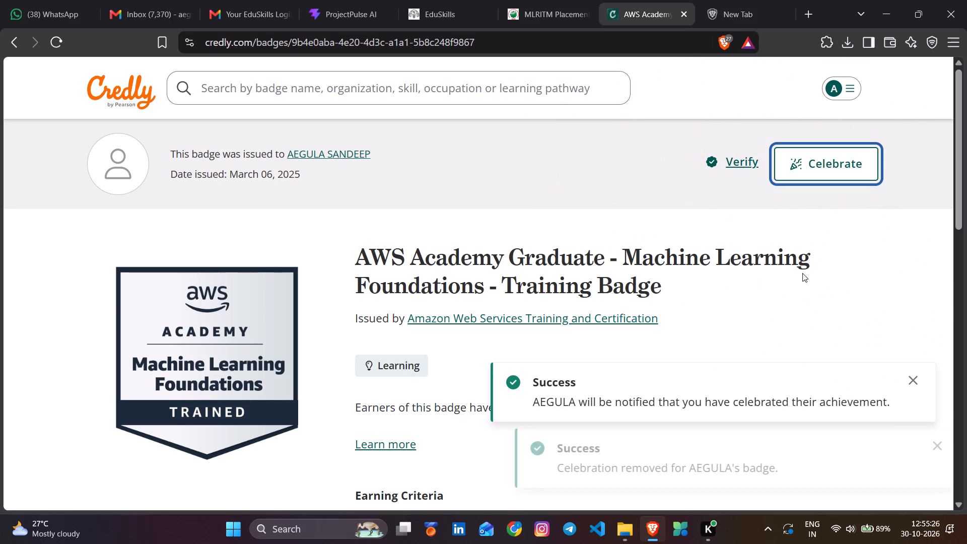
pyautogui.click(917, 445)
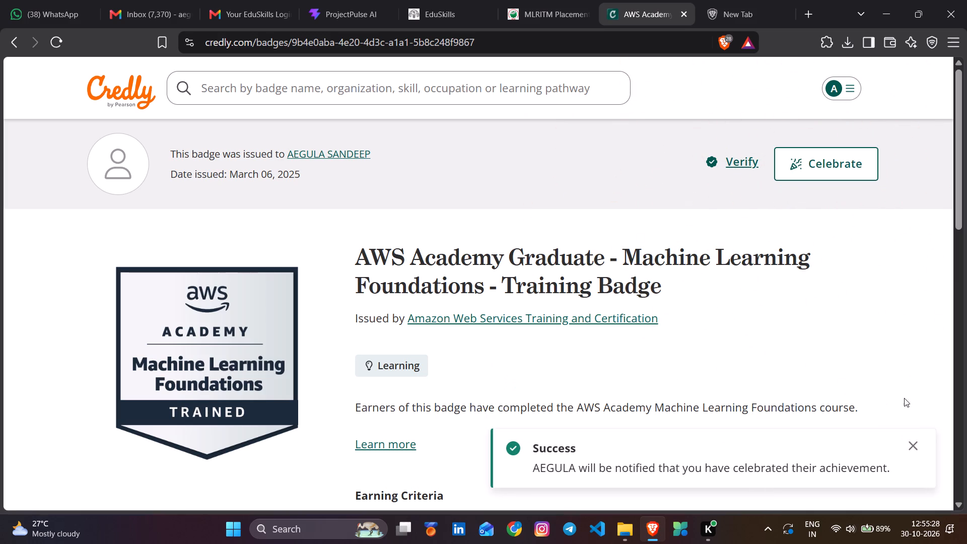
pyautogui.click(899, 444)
# Examine the Machine Learning Foundations badge page, then open its Learn more page on AWS Academy and close it again.
pyautogui.scroll(-3, 427, 346)
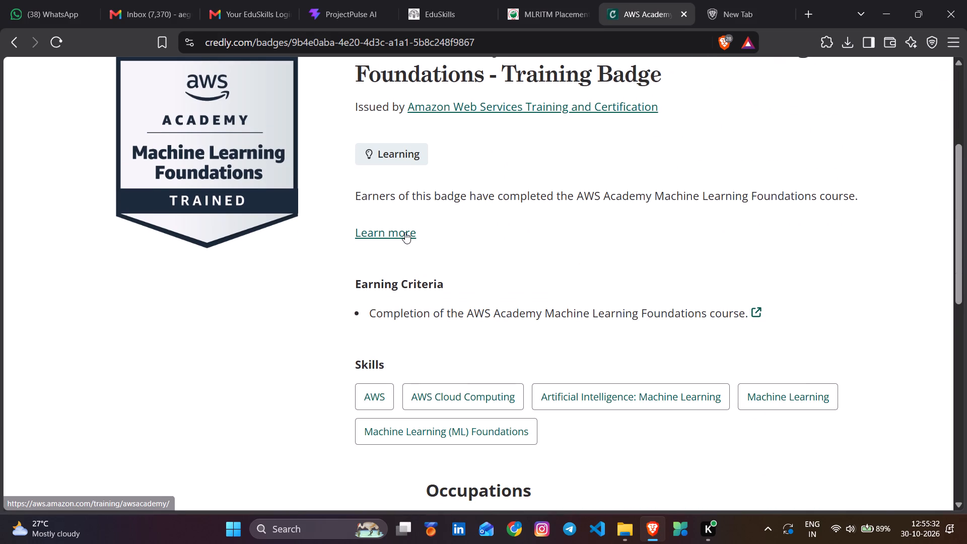
pyautogui.click(405, 232)
pyautogui.click(574, 0)
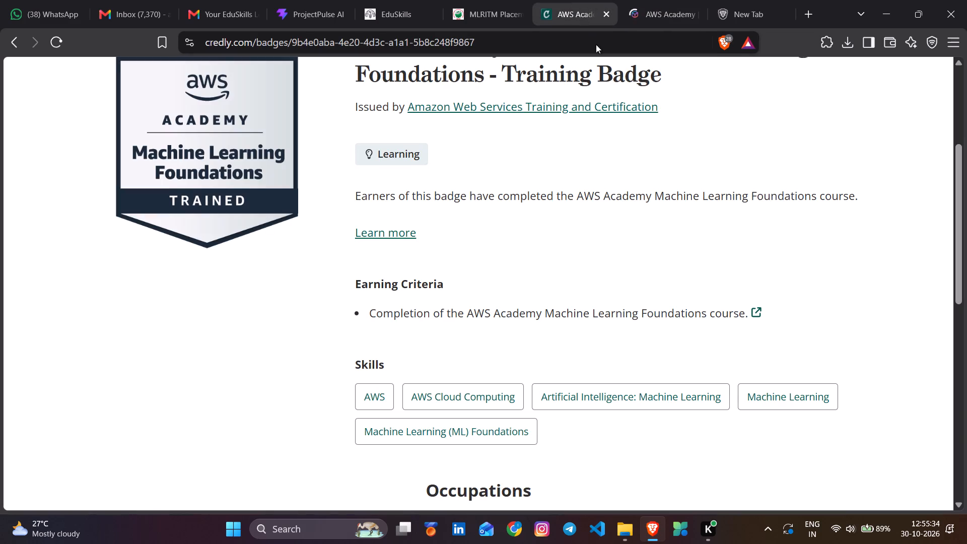
pyautogui.scroll(6, 581, 224)
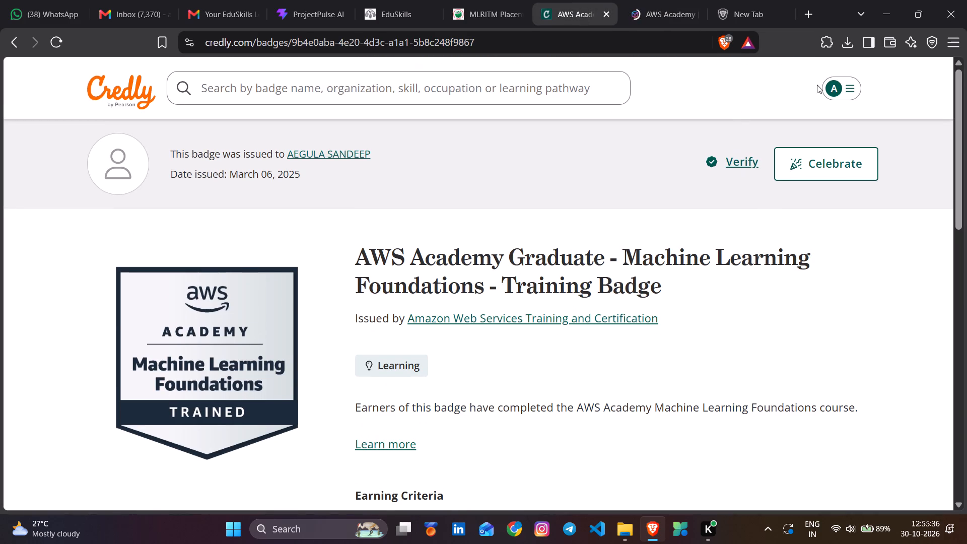
pyautogui.click(652, 13)
pyautogui.click(693, 12)
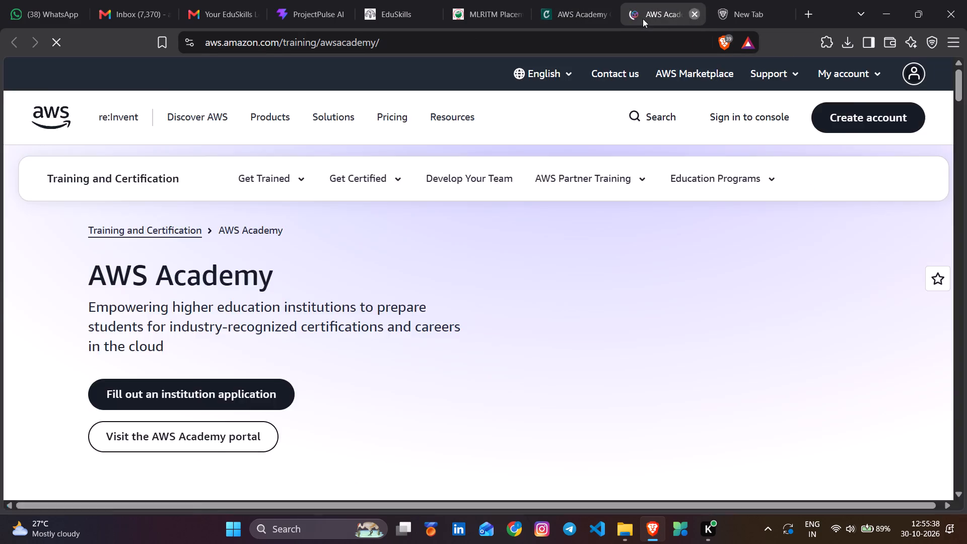
pyautogui.click(583, 10)
# Go back to the Credly dashboard and open the Badge Wallet from the most recent badges.
pyautogui.click(833, 92)
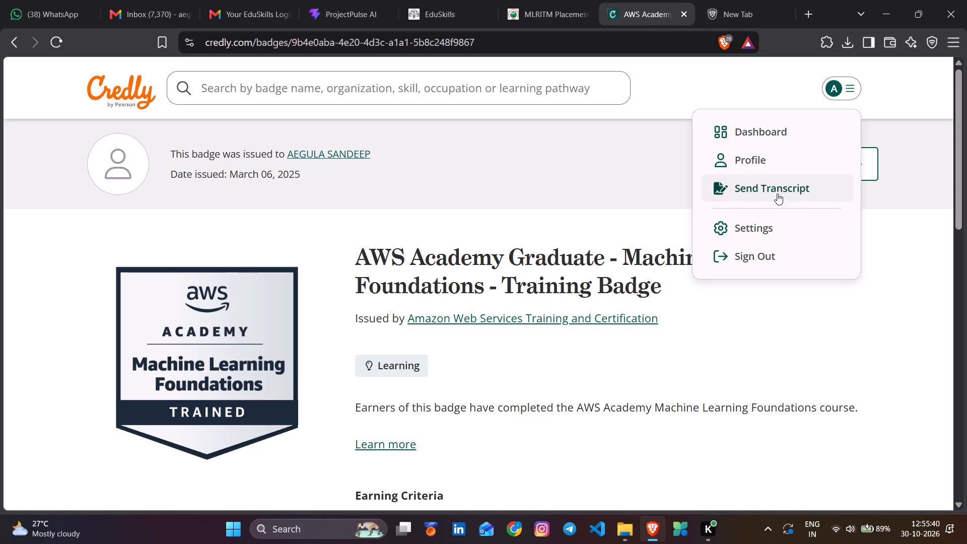
pyautogui.click(773, 133)
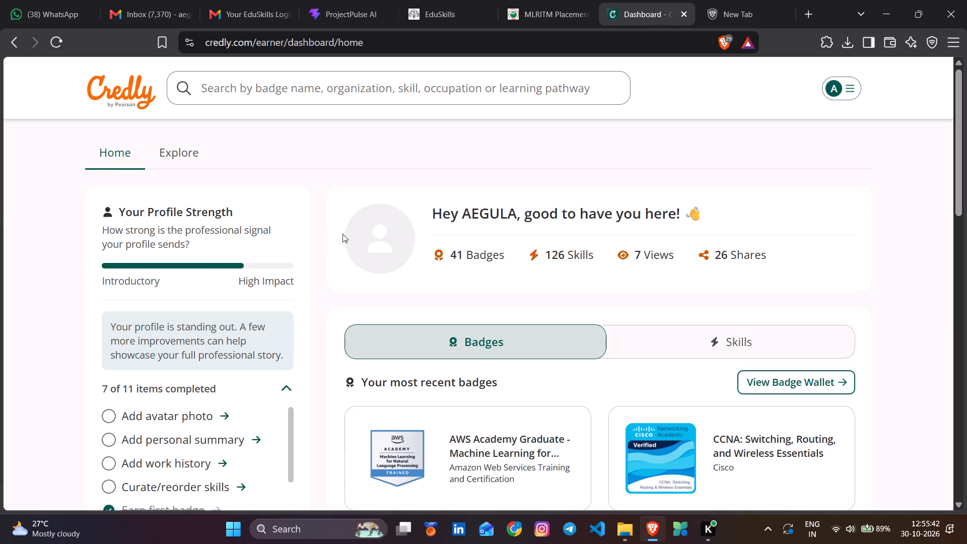
pyautogui.scroll(-3, 559, 352)
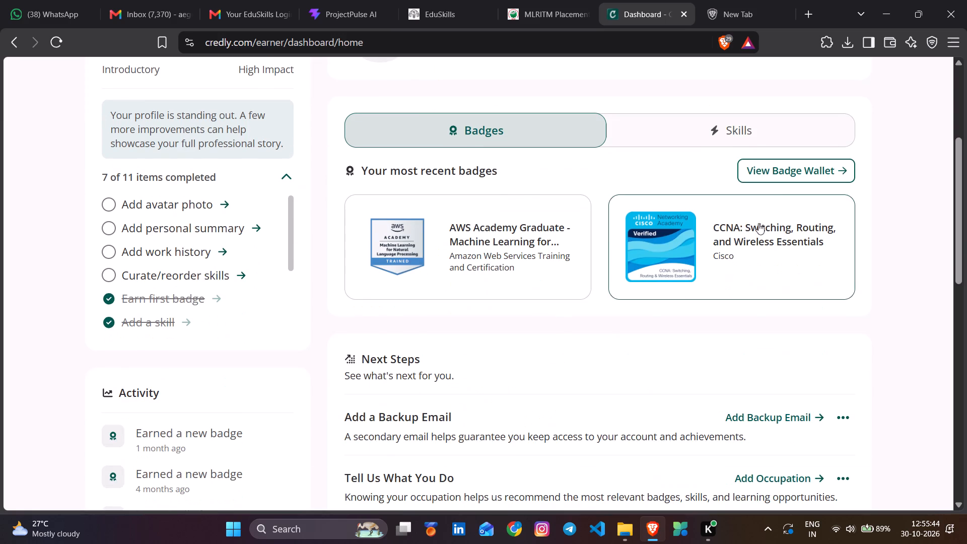
pyautogui.click(815, 174)
# Look through the Badge Wallet's full list of badges for the AWS Academy and AWS Educate ones.
pyautogui.scroll(-7, 692, 290)
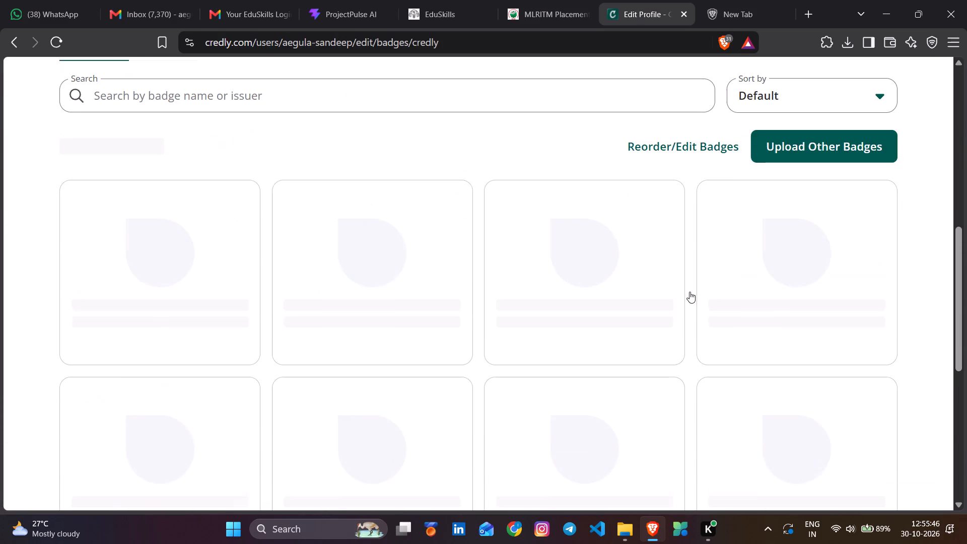
pyautogui.scroll(-3, 689, 292)
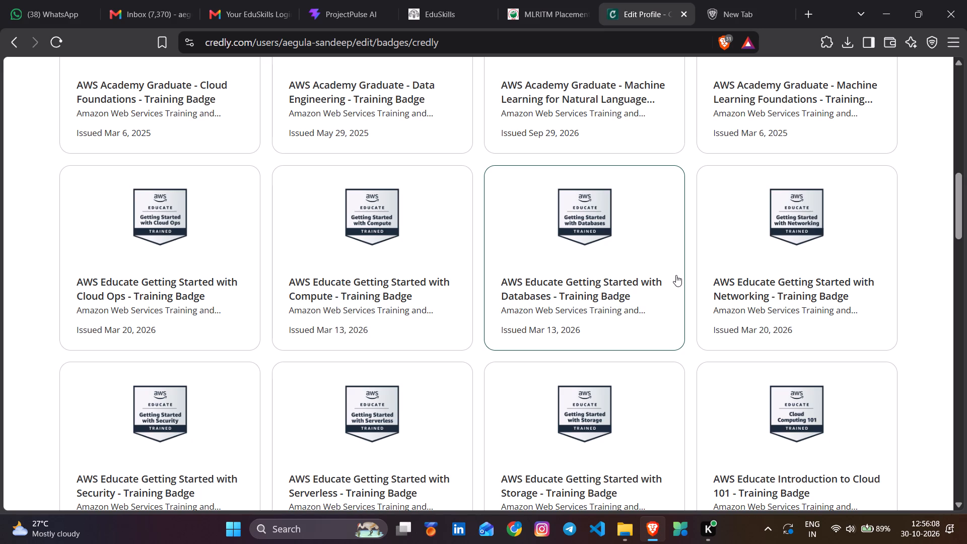
pyautogui.scroll(-2, 647, 271)
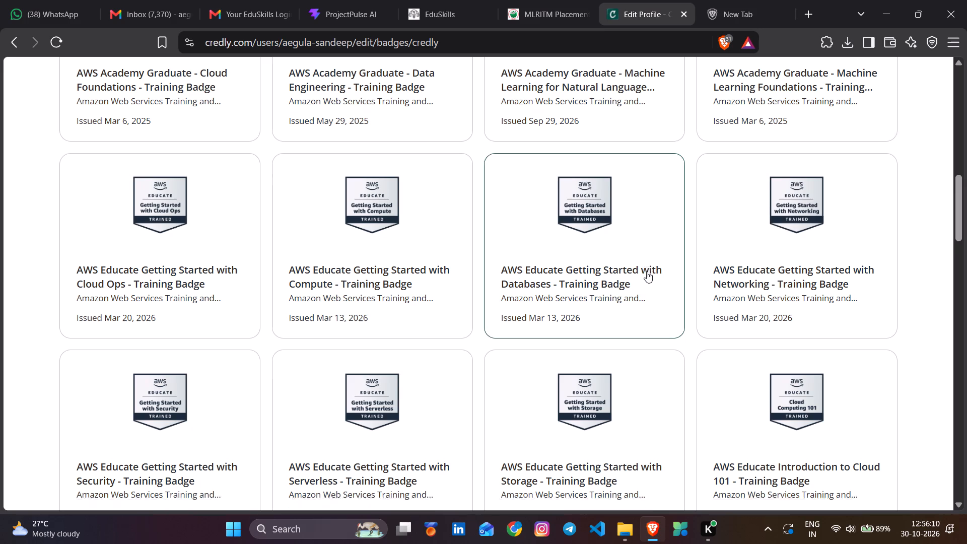
pyautogui.scroll(-5, 647, 271)
pyautogui.scroll(-3, 588, 291)
pyautogui.scroll(-11, 317, 292)
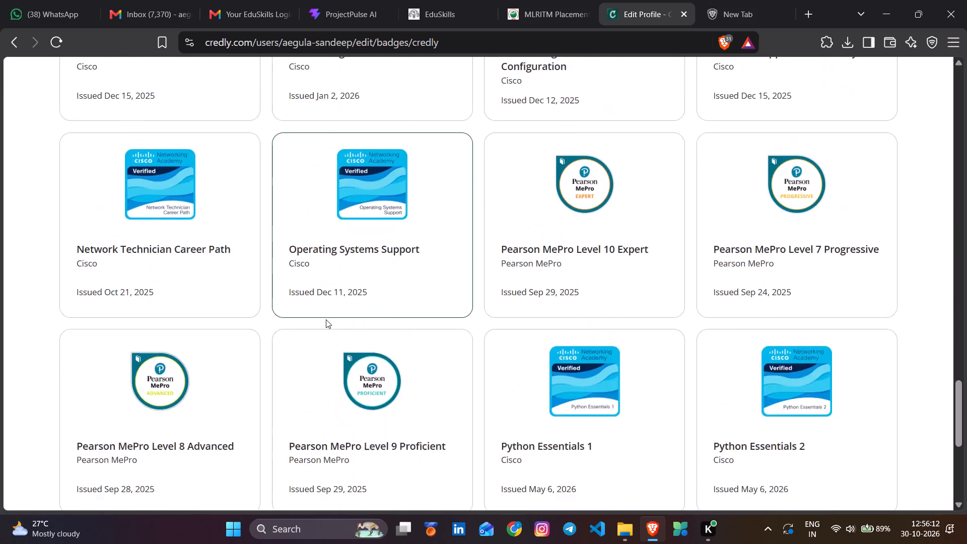
pyautogui.scroll(-5, 326, 319)
pyautogui.scroll(10, 281, 283)
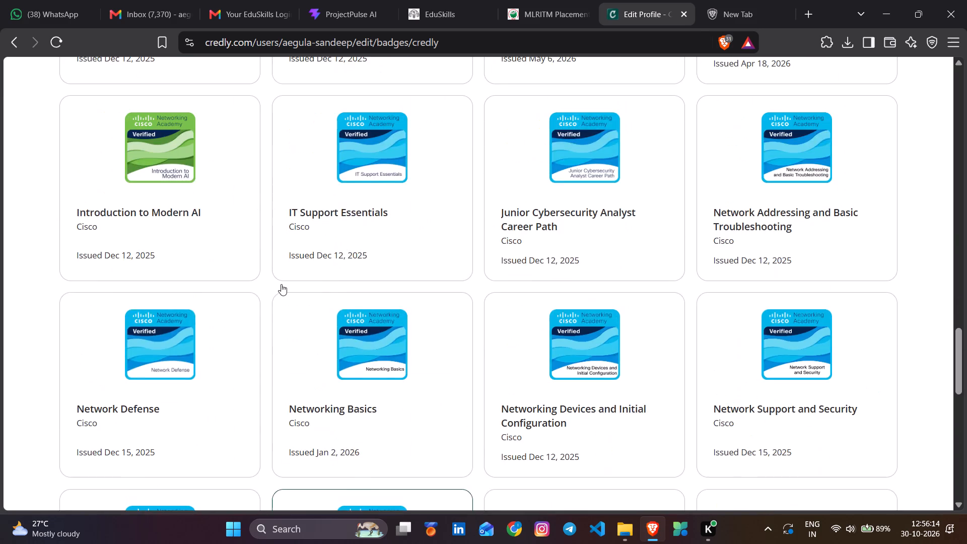
pyautogui.scroll(11, 280, 284)
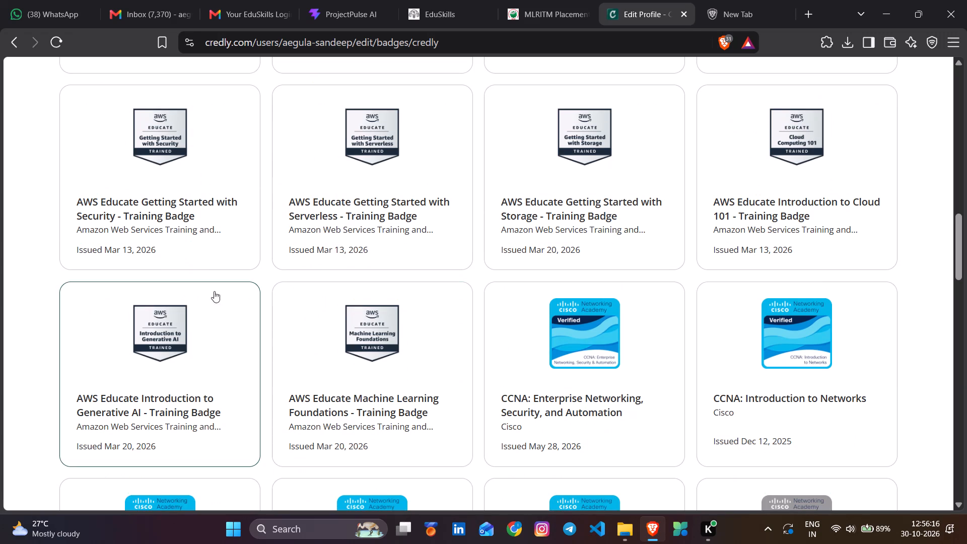
pyautogui.scroll(-2, 413, 342)
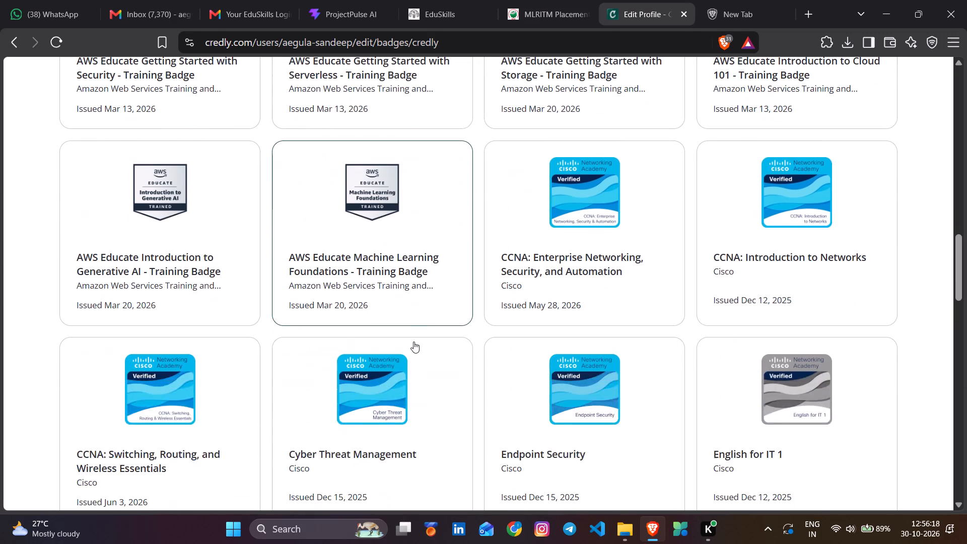
pyautogui.scroll(16, 415, 338)
pyautogui.scroll(-2, 413, 336)
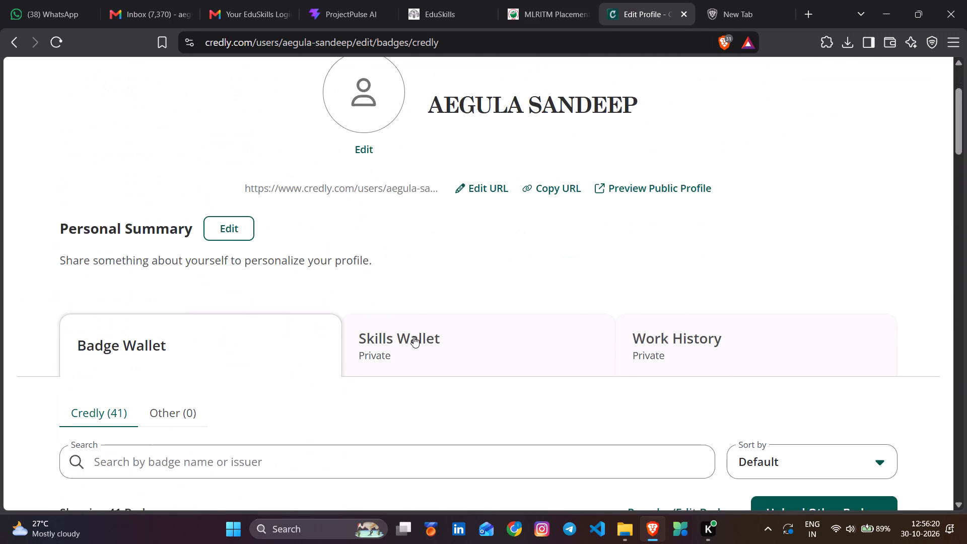
# Open the Skills Wallet, expand the Amazon Web Services (AWS) skill and examine the Credly badges linked to it.
pyautogui.click(411, 336)
pyautogui.scroll(-6, 277, 325)
pyautogui.scroll(1, 277, 323)
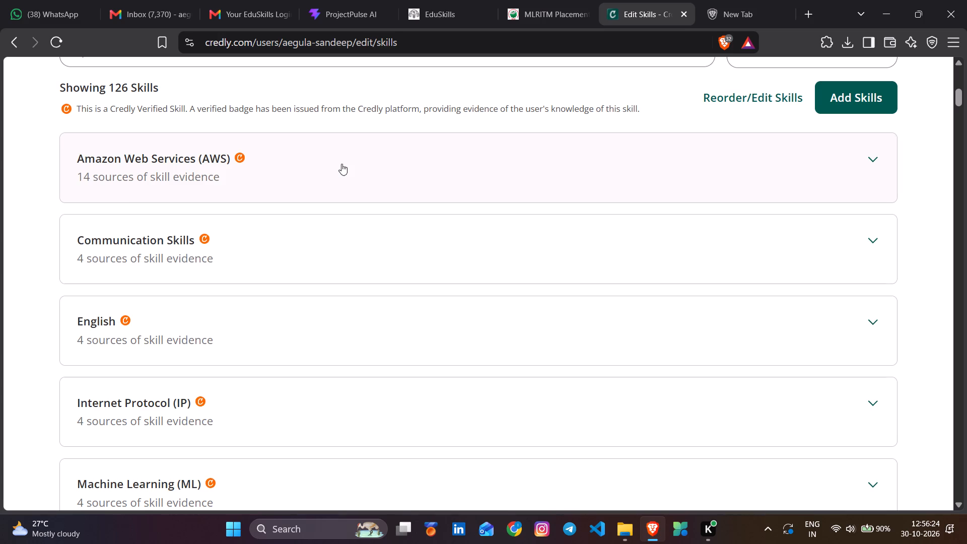
pyautogui.click(341, 164)
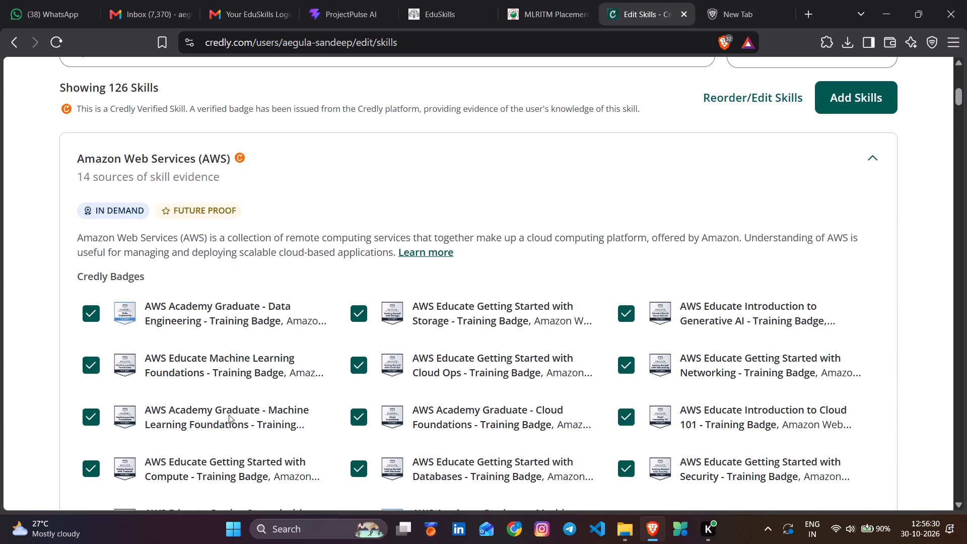
pyautogui.scroll(-2, 308, 425)
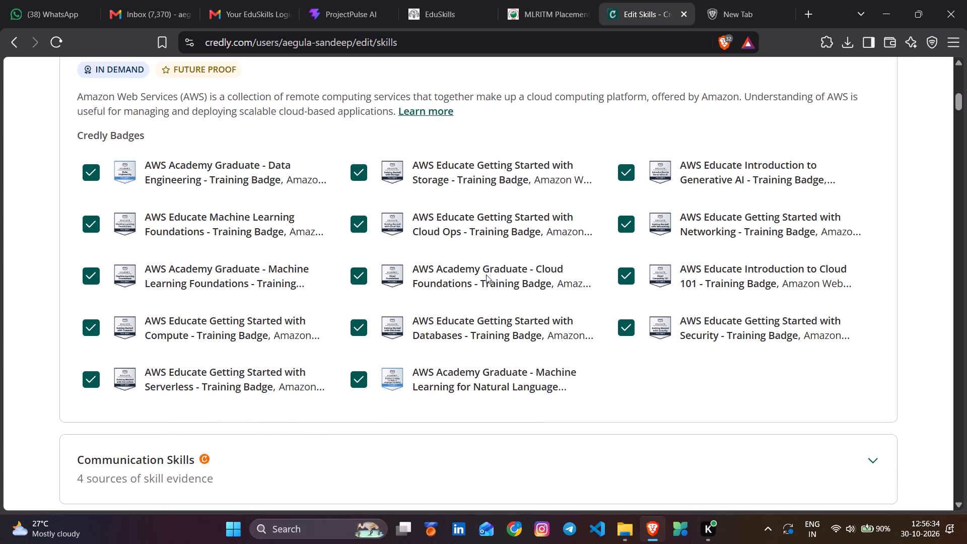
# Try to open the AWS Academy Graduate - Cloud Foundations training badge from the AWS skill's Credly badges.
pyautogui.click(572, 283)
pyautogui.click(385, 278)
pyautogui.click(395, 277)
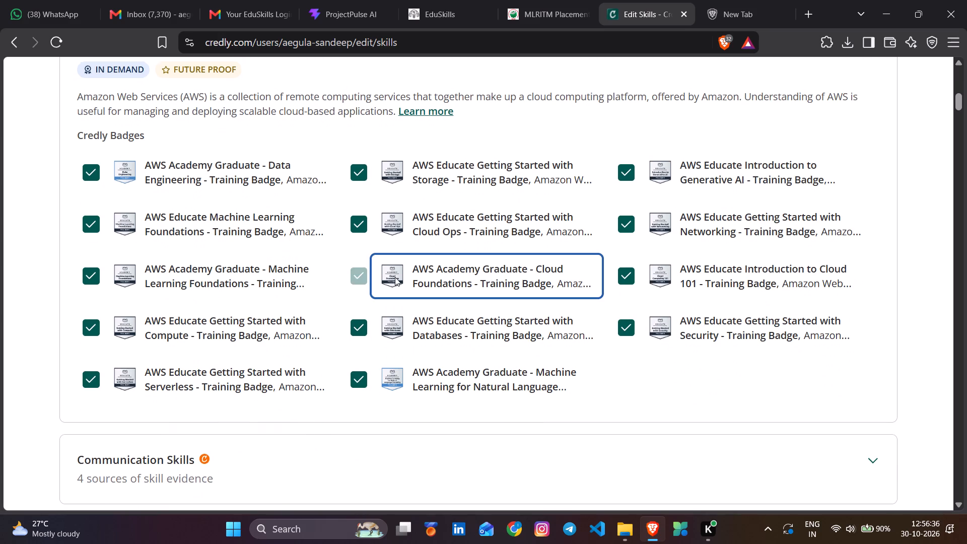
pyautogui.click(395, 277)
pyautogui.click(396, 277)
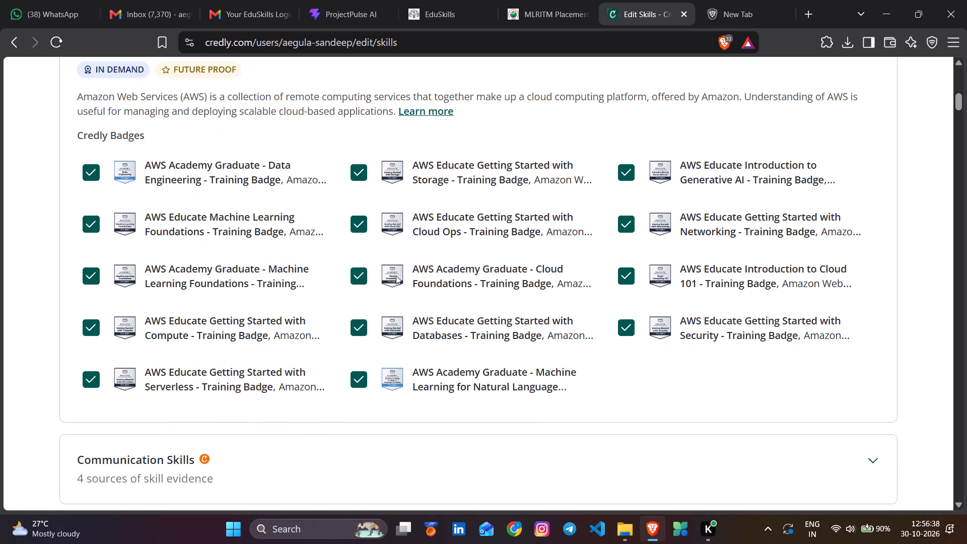
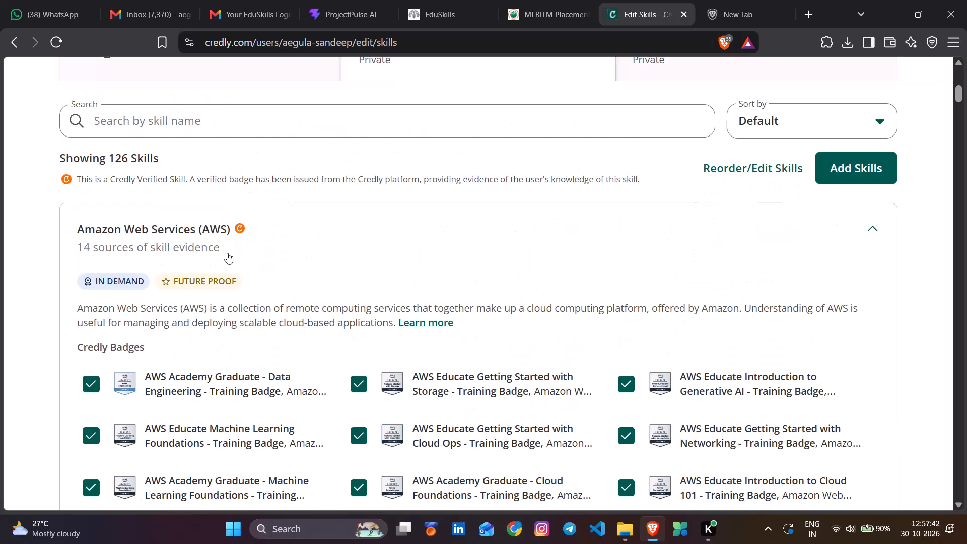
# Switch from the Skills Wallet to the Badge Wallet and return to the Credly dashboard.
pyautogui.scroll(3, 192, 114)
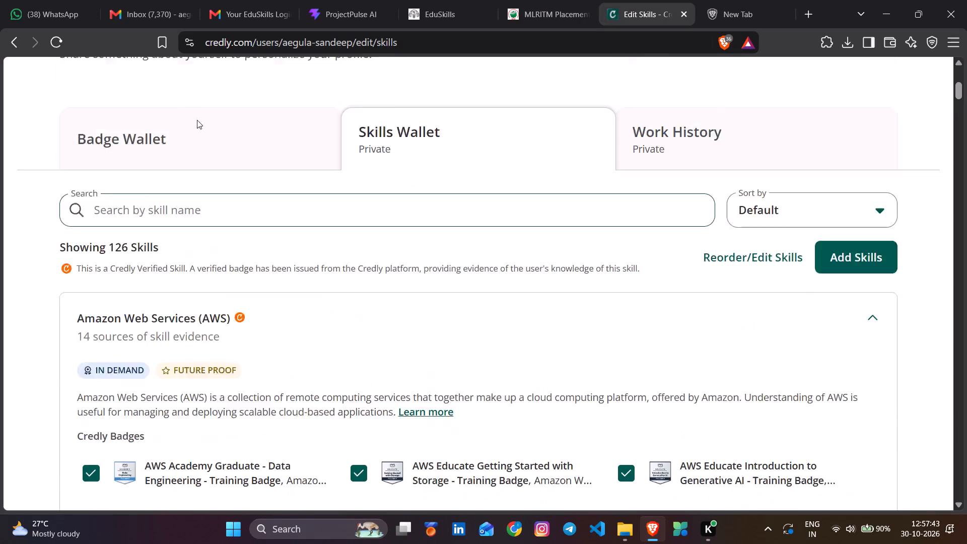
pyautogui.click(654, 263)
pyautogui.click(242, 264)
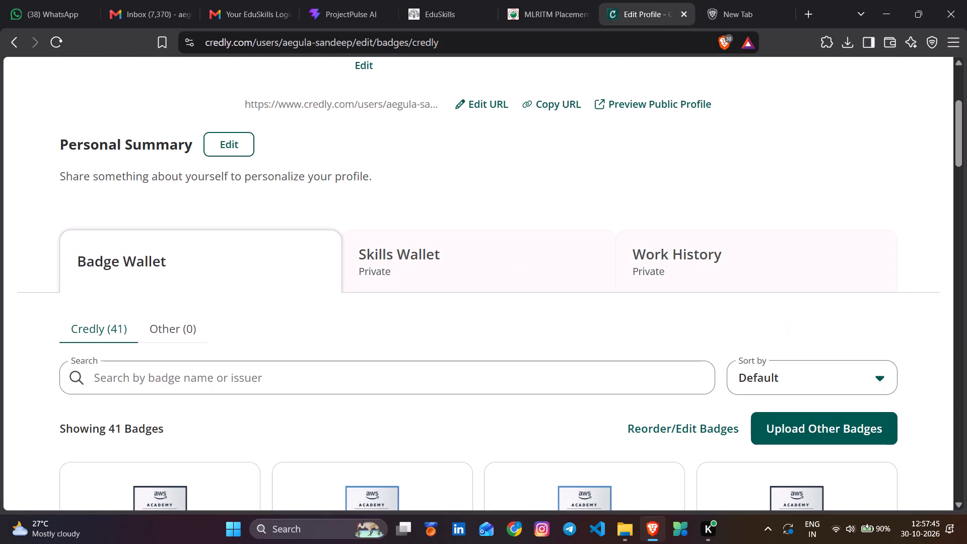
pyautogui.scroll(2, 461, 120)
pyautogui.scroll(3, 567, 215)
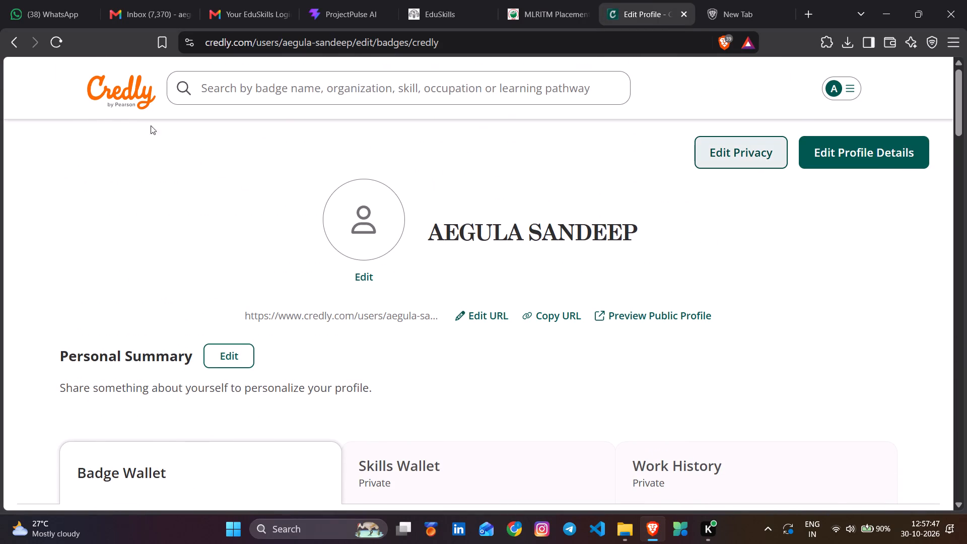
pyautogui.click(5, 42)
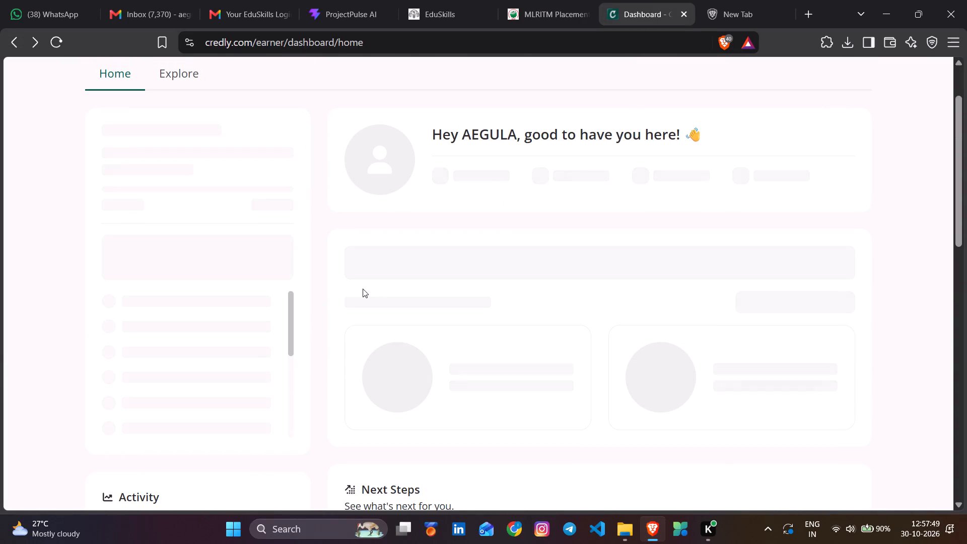
# Search Credly for "aws cloud" and dismiss the suggestions without choosing one.
pyautogui.scroll(3, 360, 268)
pyautogui.scroll(3, 360, 203)
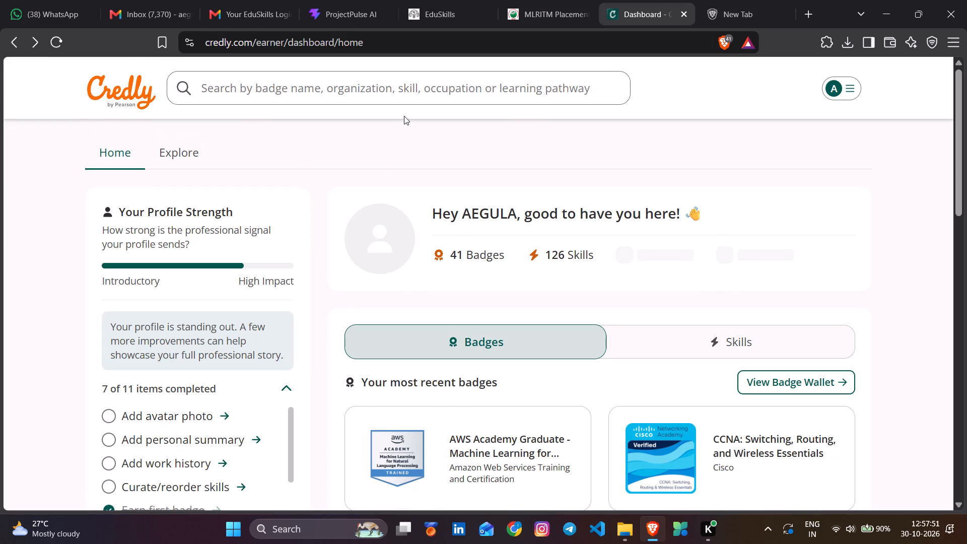
pyautogui.click(402, 85)
pyautogui.press('a')
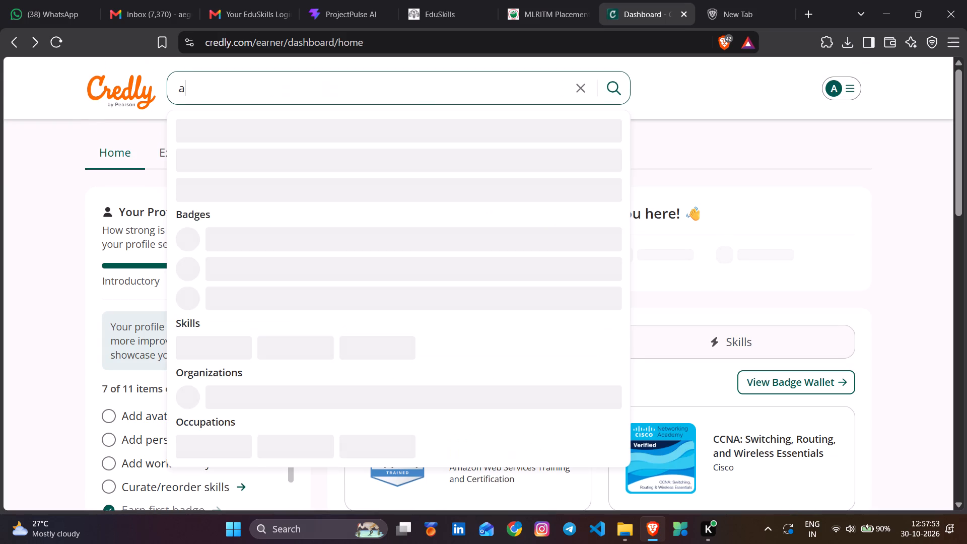
pyautogui.write('ws cloud')
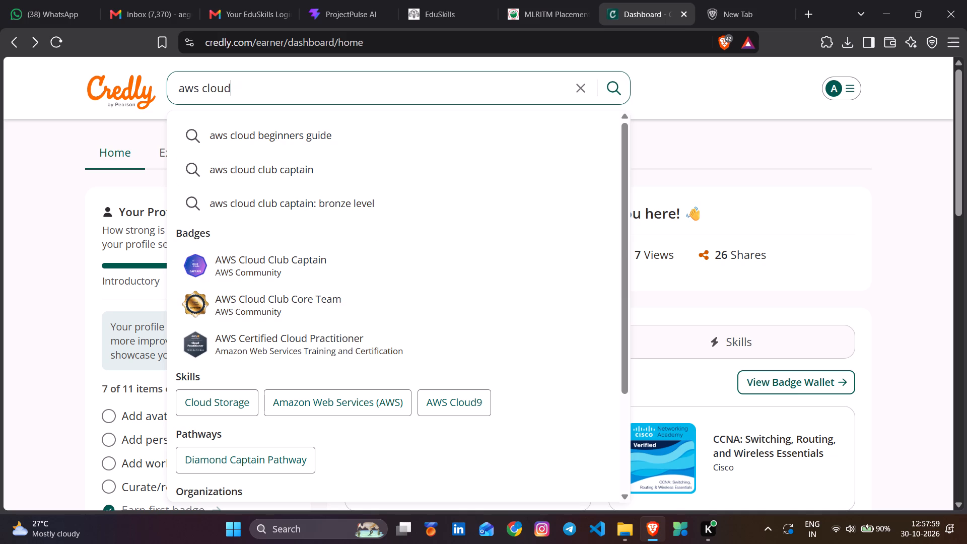
pyautogui.click(709, 231)
pyautogui.click(714, 252)
pyautogui.click(720, 256)
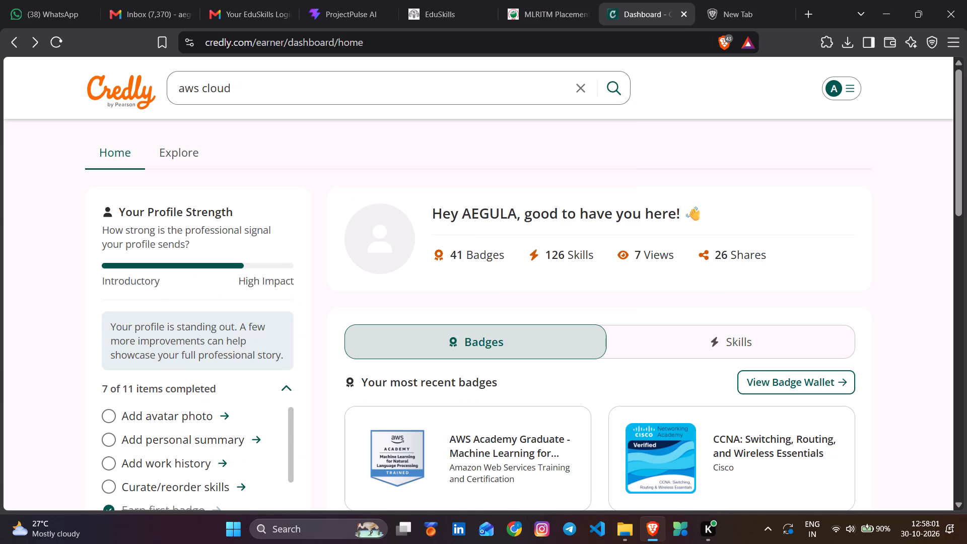
pyautogui.click(742, 255)
pyautogui.click(654, 253)
# Open the Badge Wallet from the dashboard's most recent badges and look through it for the AWS cloud badge.
pyautogui.scroll(-2, 684, 341)
pyautogui.click(776, 247)
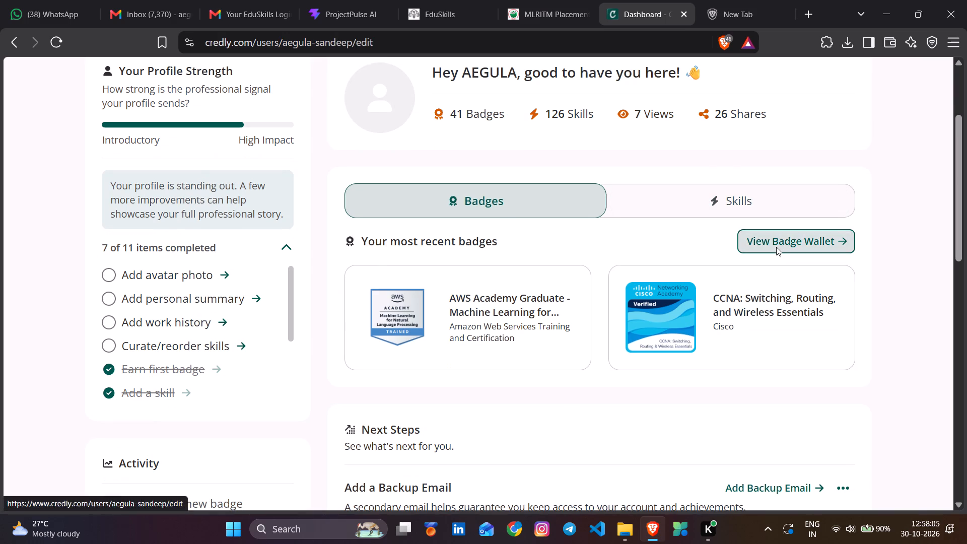
pyautogui.scroll(-2, 696, 324)
pyautogui.scroll(-6, 568, 322)
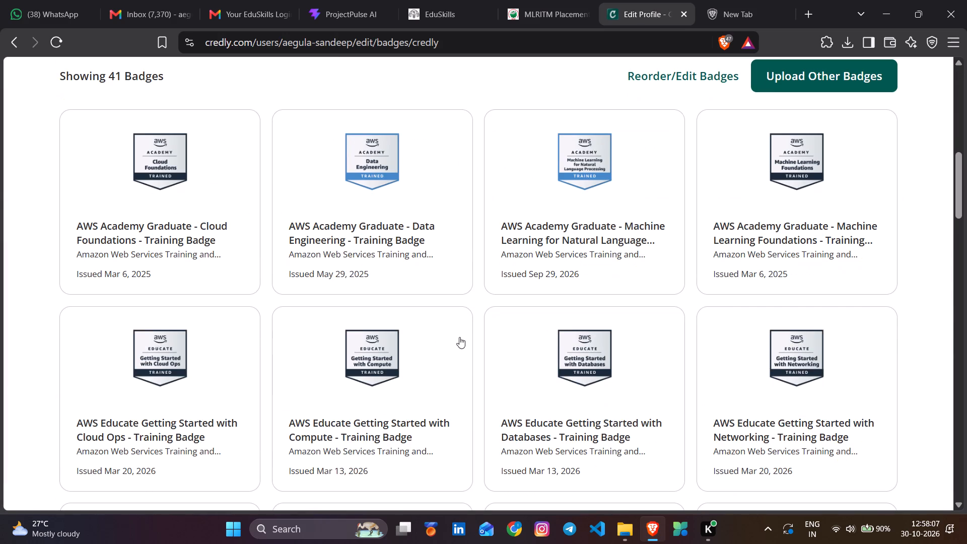
pyautogui.scroll(-4, 423, 347)
pyautogui.scroll(-2, 542, 317)
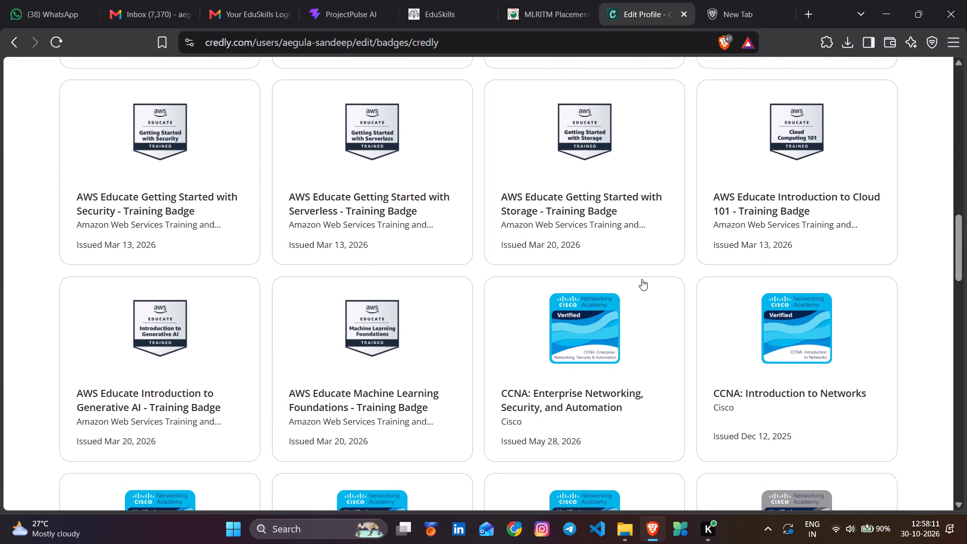
pyautogui.scroll(-3, 666, 271)
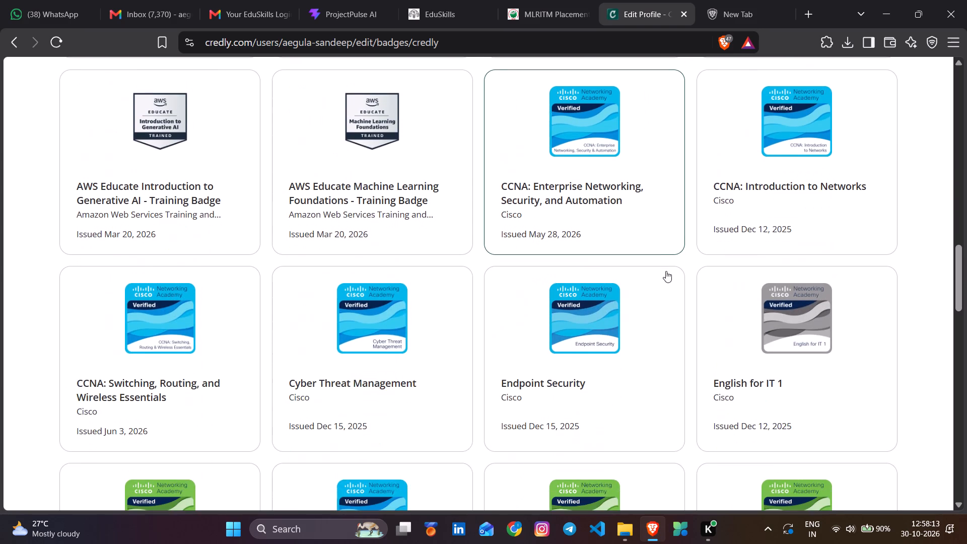
pyautogui.scroll(3, 373, 309)
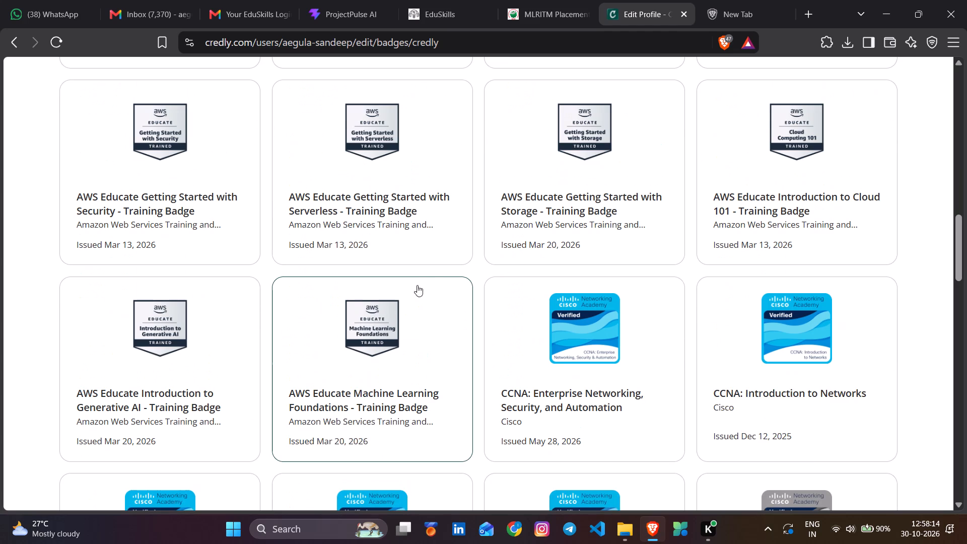
pyautogui.scroll(6, 435, 279)
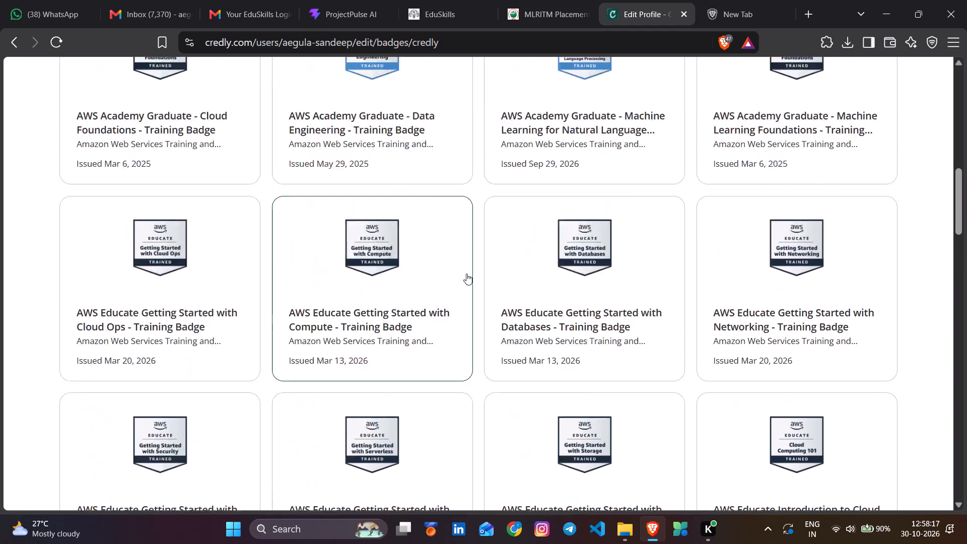
# Open the AWS Academy Graduate - Cloud Foundations badge, review its details and go to its badge details page.
pyautogui.click(160, 240)
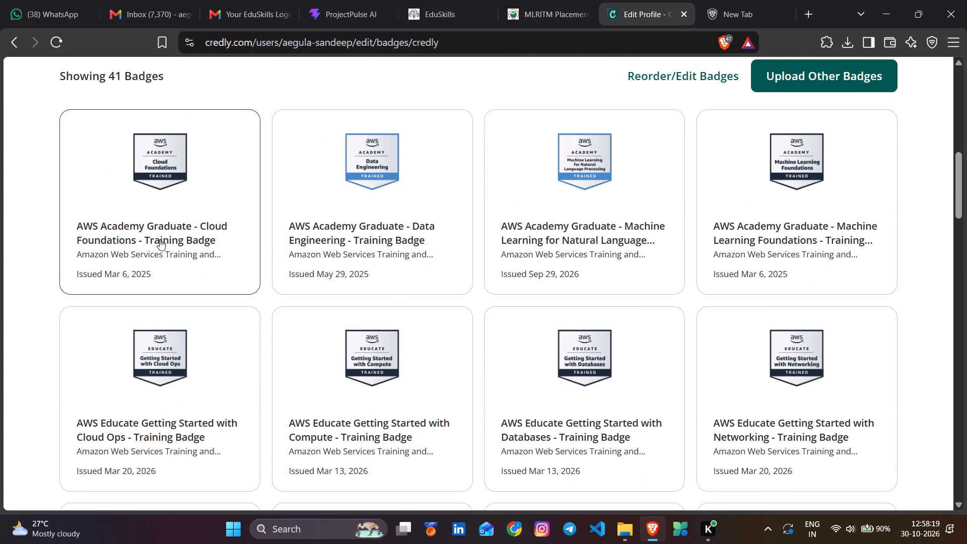
pyautogui.scroll(-4, 390, 327)
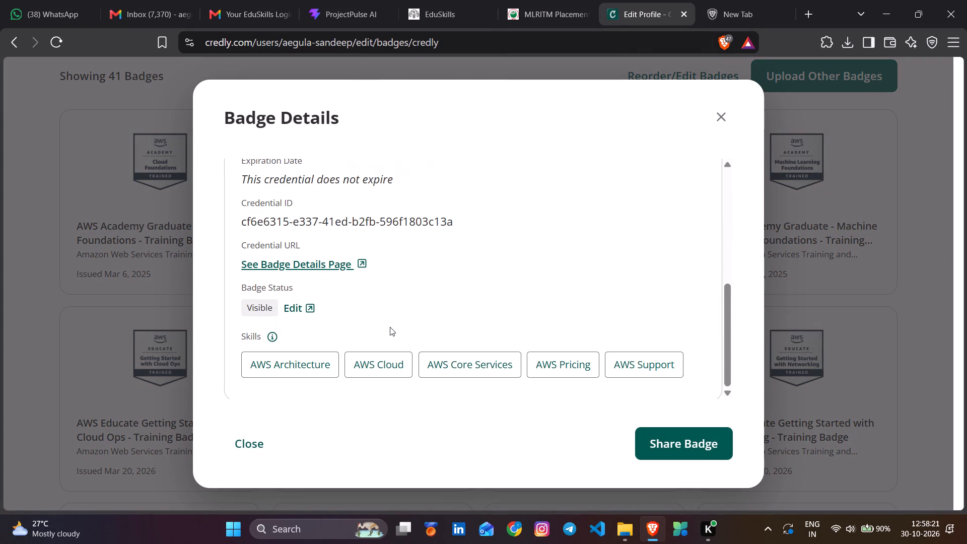
pyautogui.scroll(-1, 390, 327)
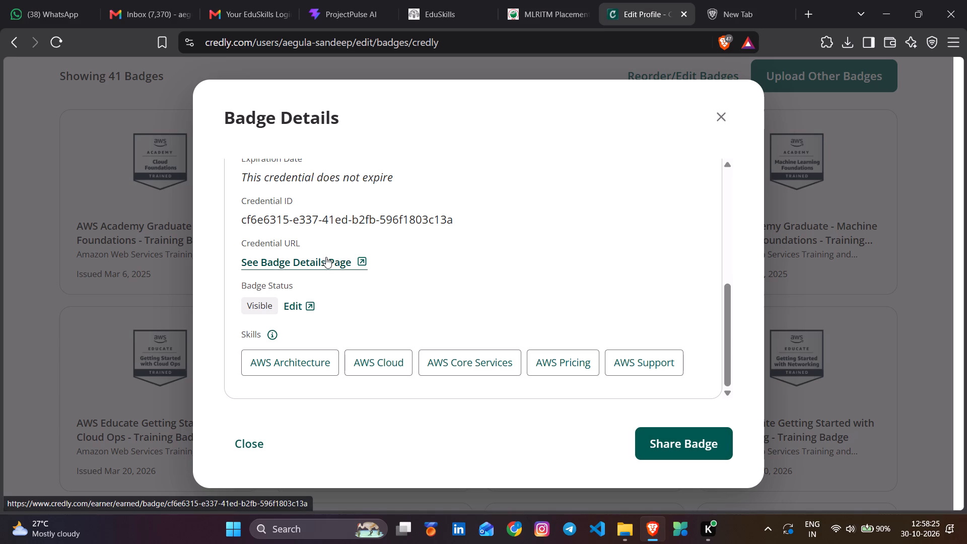
pyautogui.scroll(4, 356, 233)
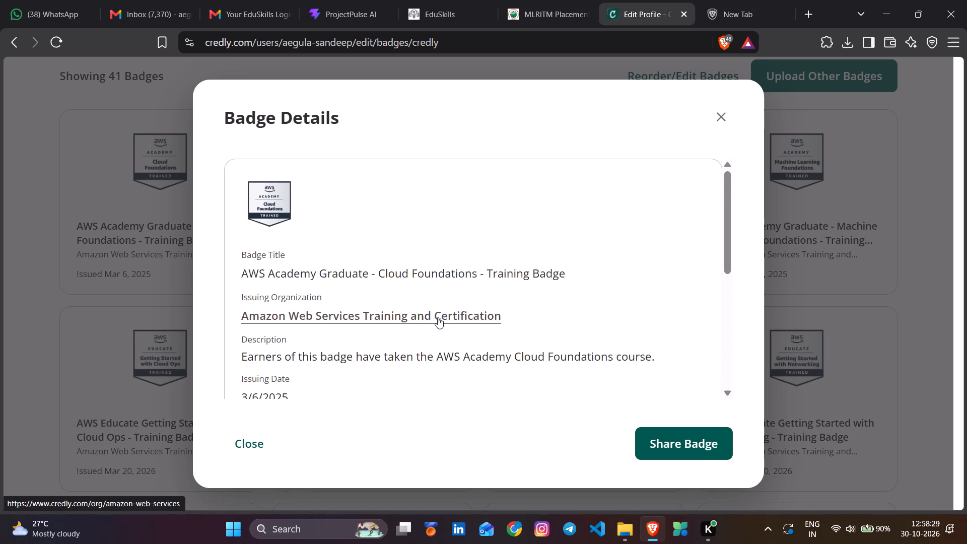
pyautogui.scroll(-2, 383, 318)
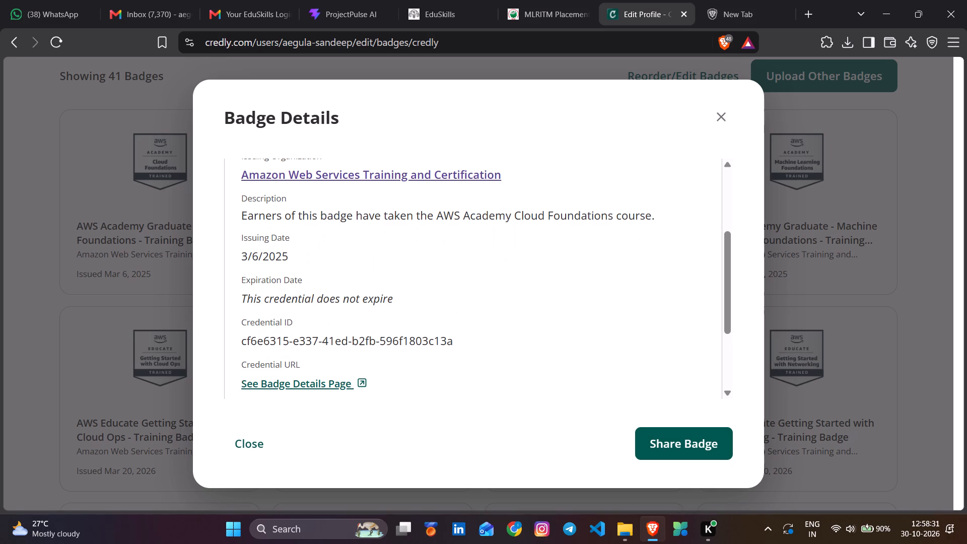
pyautogui.scroll(-2, 344, 343)
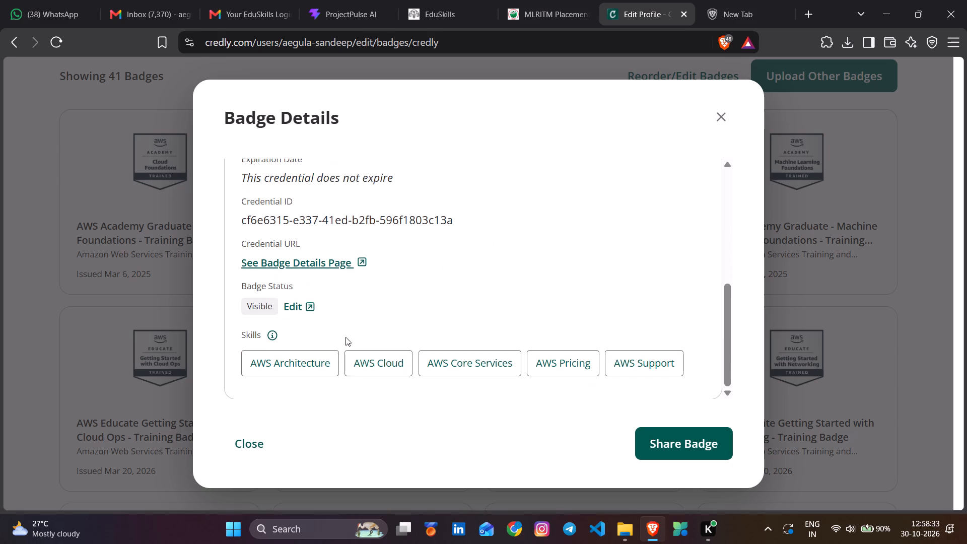
pyautogui.click(343, 261)
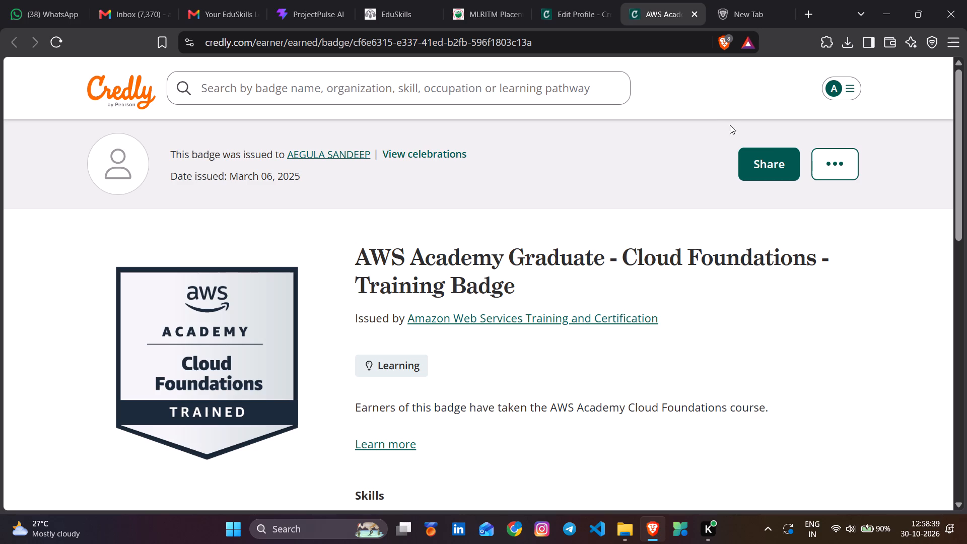
# Share the Cloud Foundations badge by link and copy its public badge URL.
pyautogui.click(764, 165)
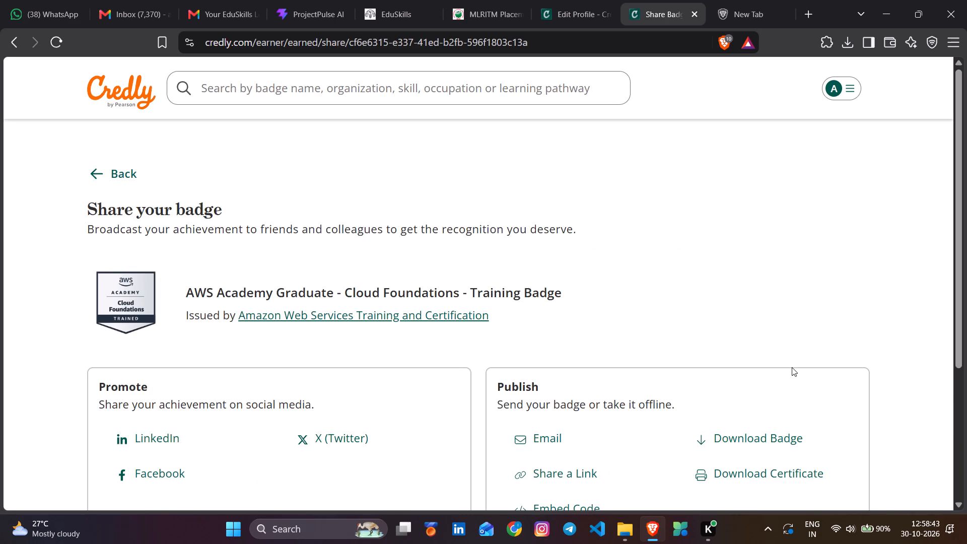
pyautogui.scroll(-2, 720, 392)
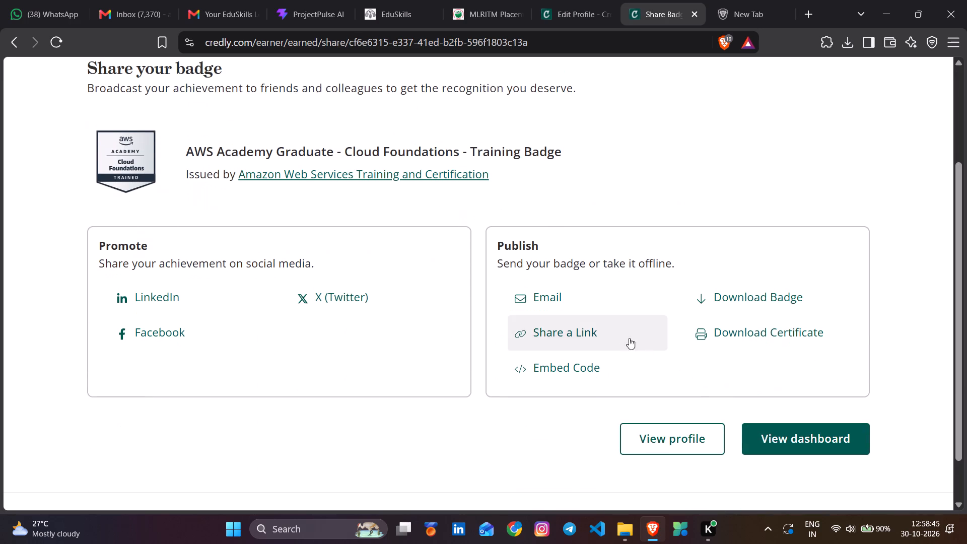
pyautogui.click(612, 336)
pyautogui.click(608, 317)
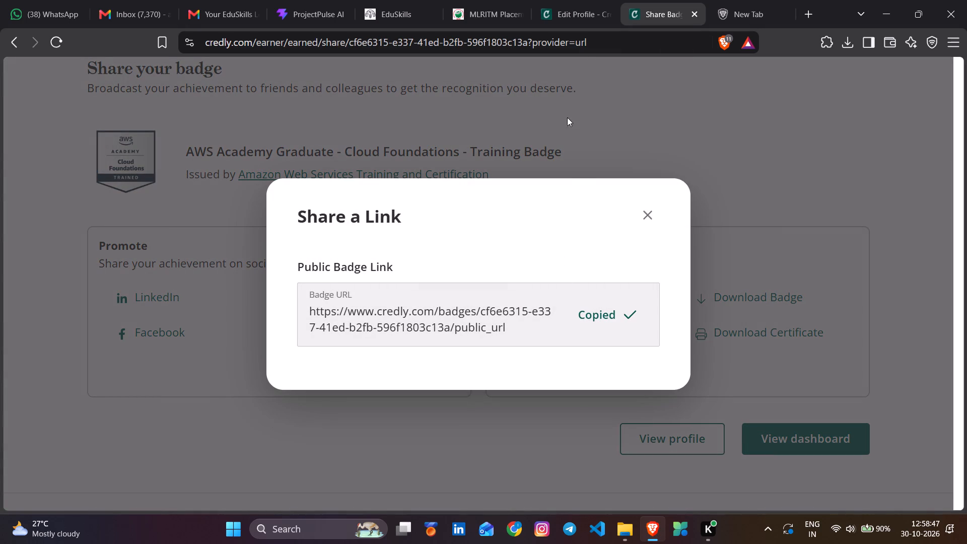
# Switch to the MLRITM portal and paste the copied badge URL as the MID-I certificate's Credly Badge Link.
pyautogui.click(513, 0)
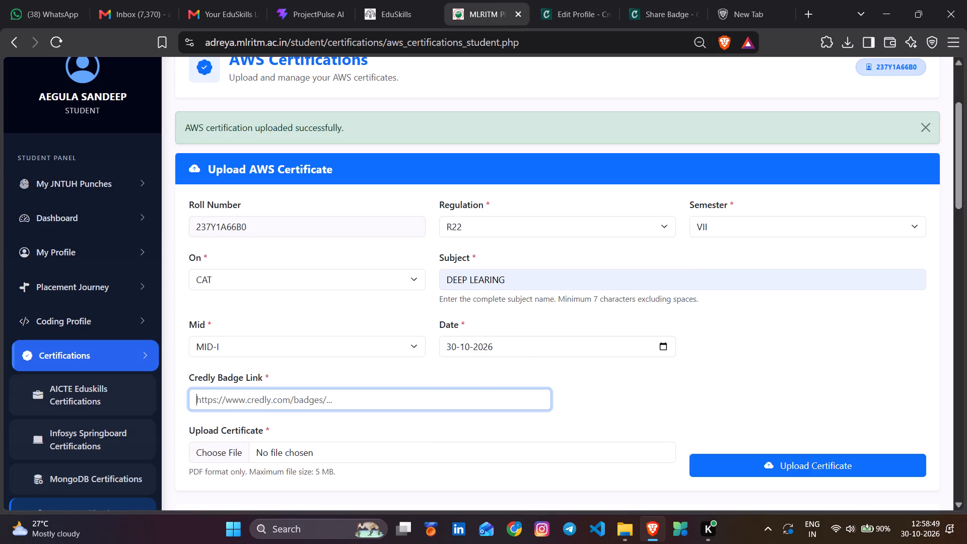
pyautogui.hotkey('ctrl', 'v')
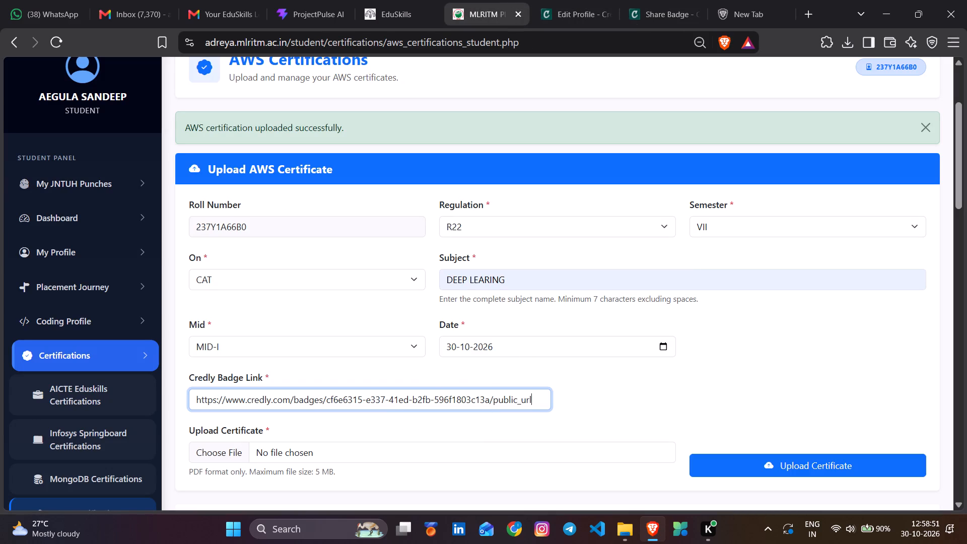
pyautogui.click(223, 455)
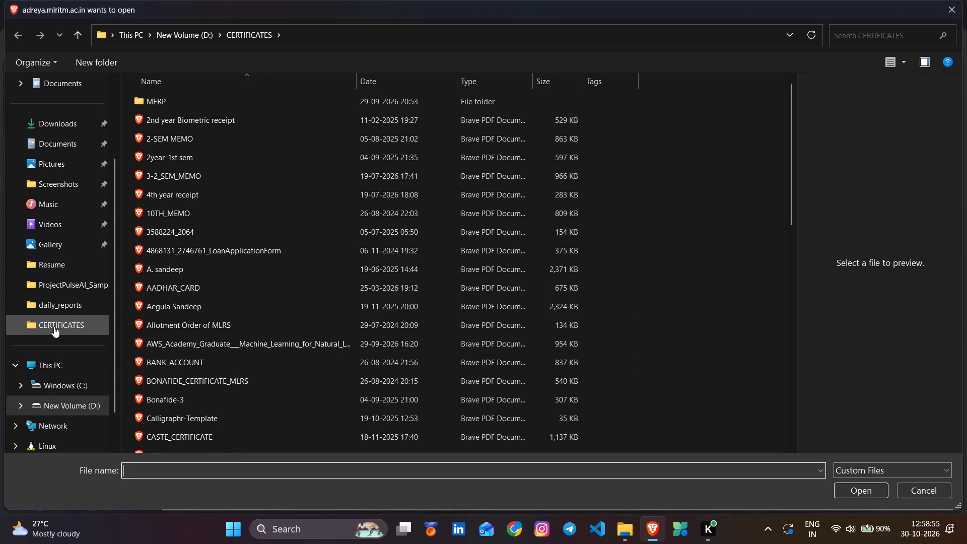
pyautogui.click(70, 406)
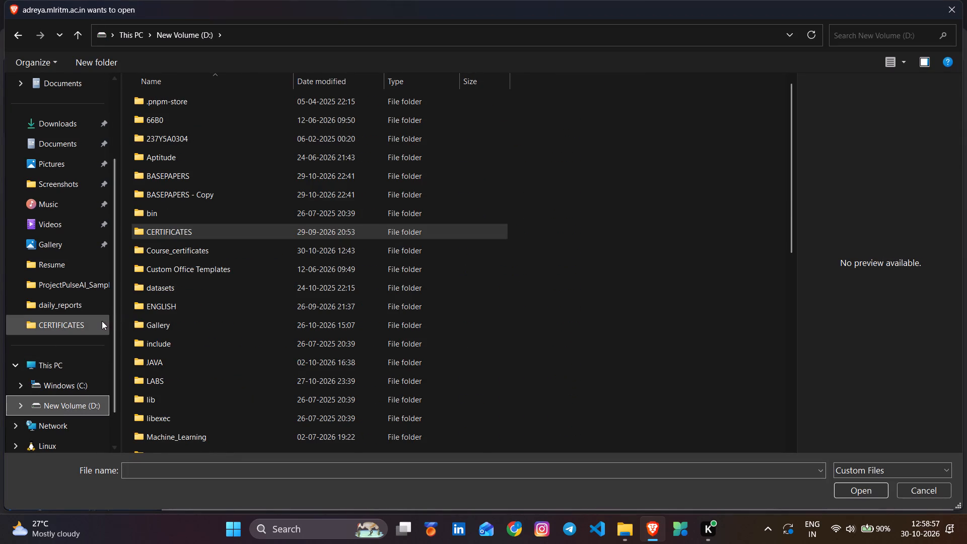
pyautogui.click(102, 321)
pyautogui.click(78, 399)
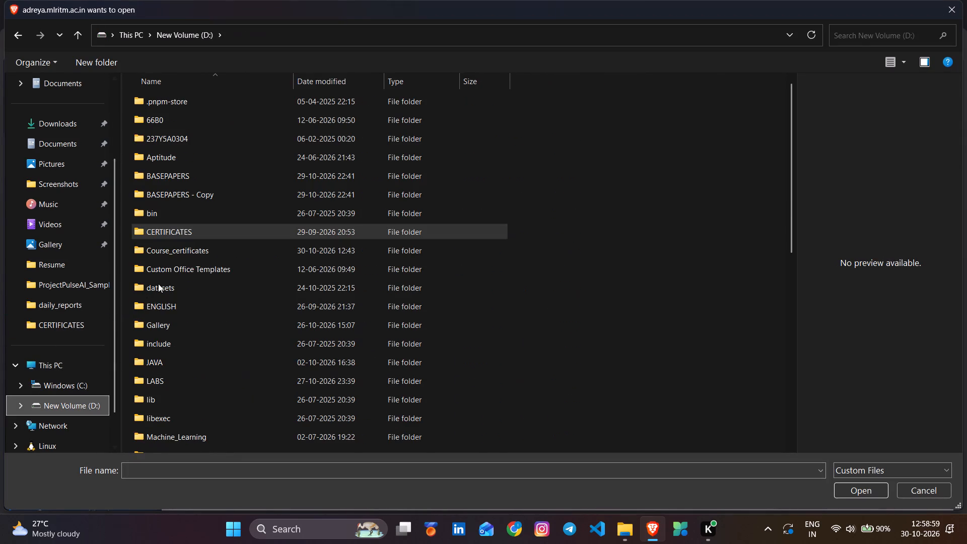
pyautogui.doubleClick(189, 253)
pyautogui.doubleClick(317, 324)
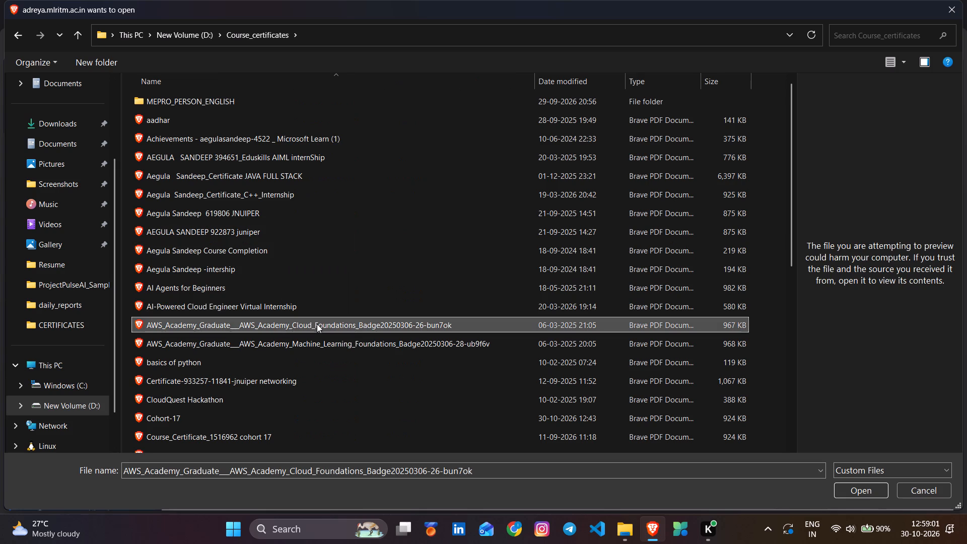
pyautogui.doubleClick(317, 323)
pyautogui.click(478, 326)
pyautogui.click(855, 490)
# Check the filled-in MID-I form for DEEP LEARING and submit the AWS certificate upload.
pyautogui.scroll(-2, 652, 430)
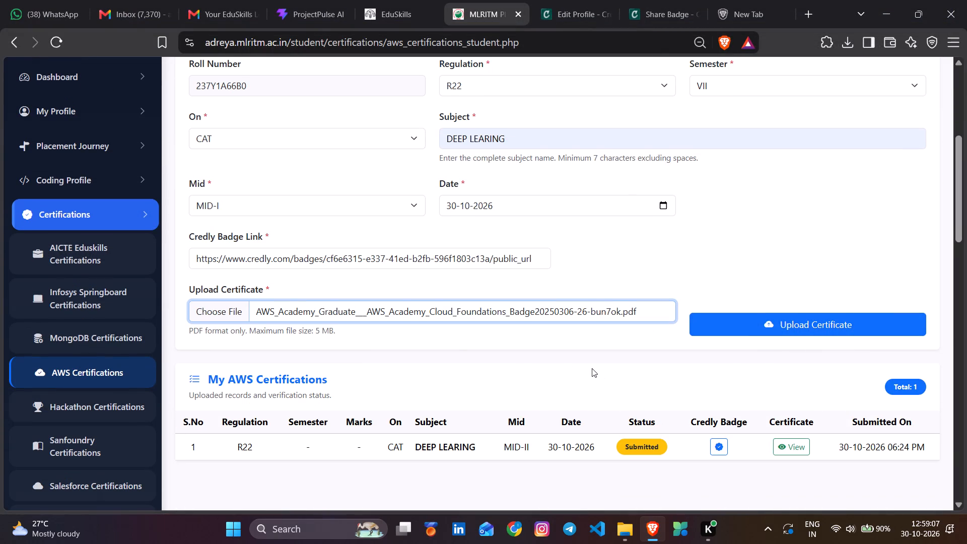
pyautogui.scroll(1, 635, 281)
pyautogui.scroll(-2, 795, 315)
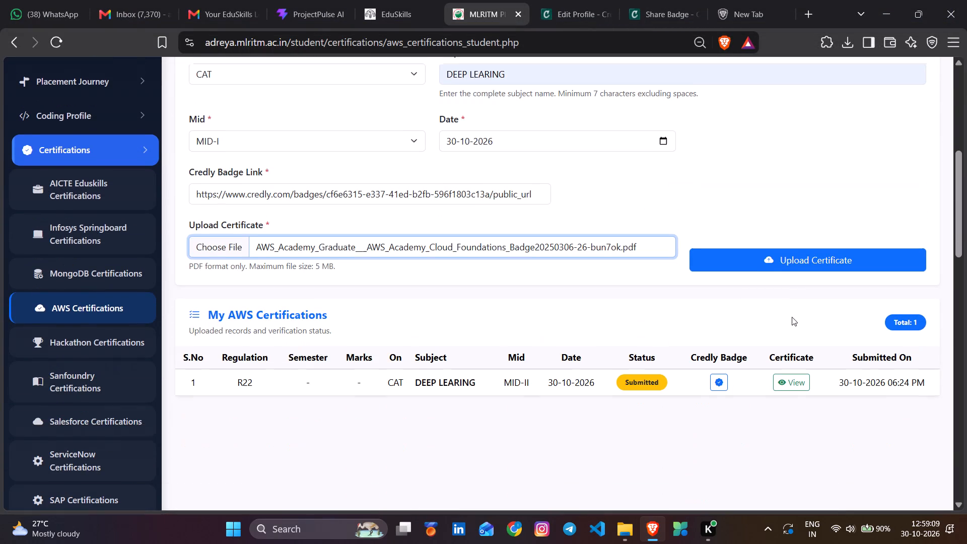
pyautogui.click(779, 245)
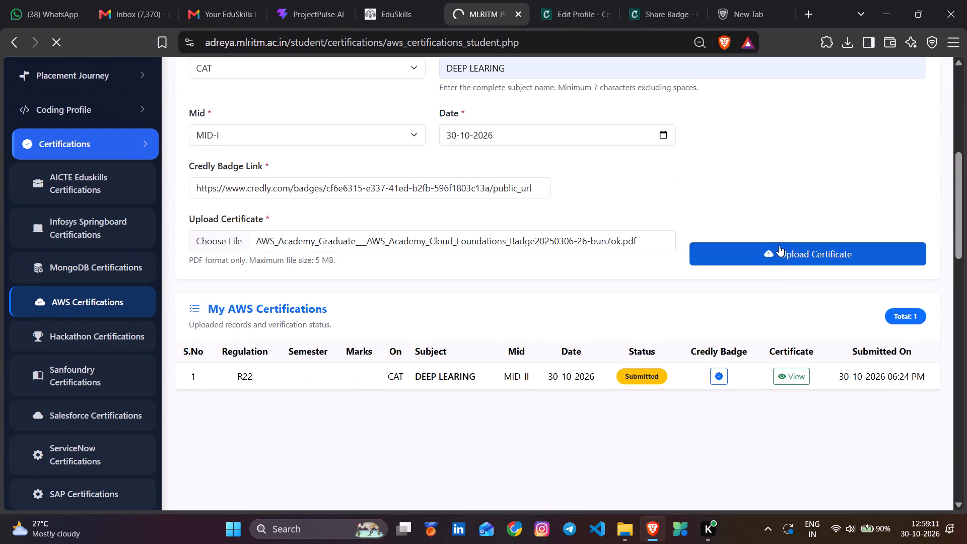
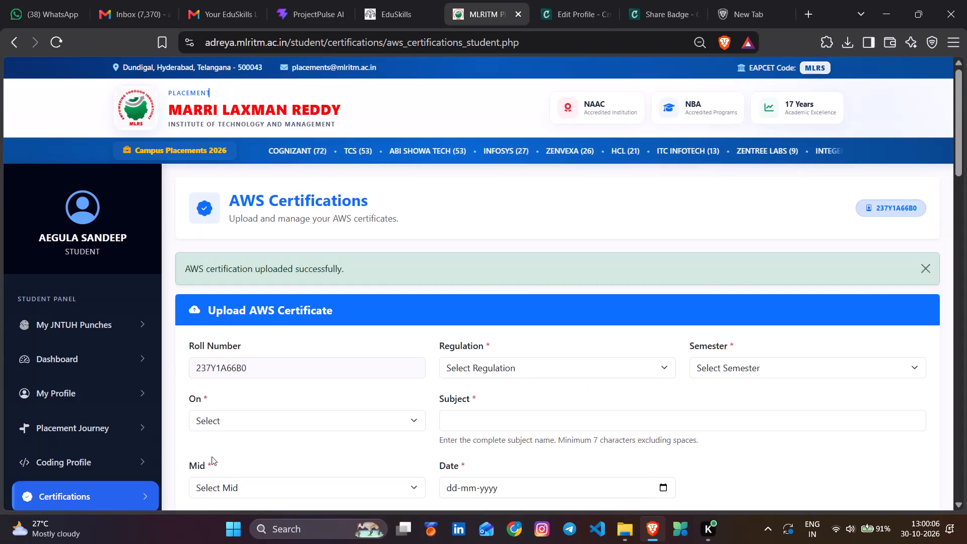
# Look over the My AWS Certifications records and open the Infosys Springboard Certifications page.
pyautogui.scroll(-8, 226, 485)
pyautogui.scroll(2, 451, 354)
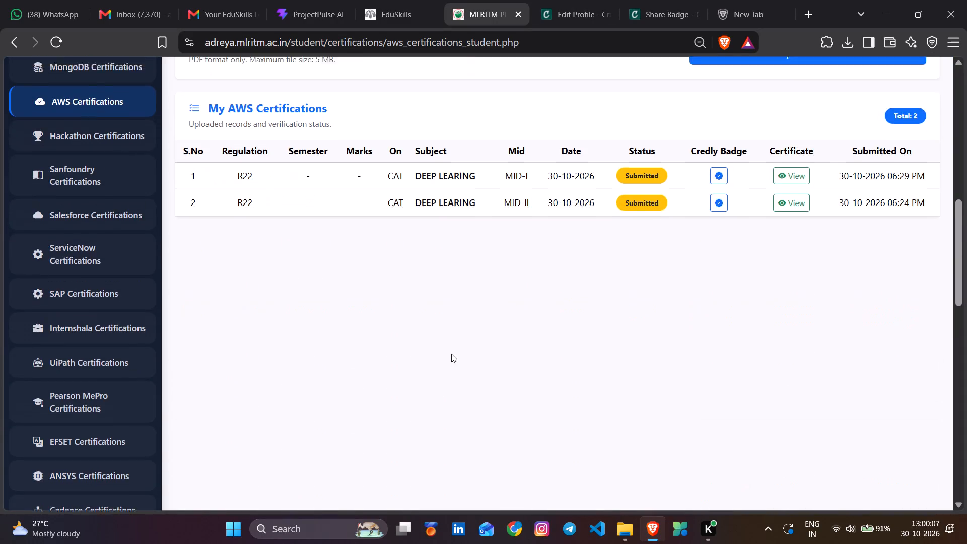
pyautogui.scroll(9, 451, 354)
pyautogui.scroll(-3, 221, 334)
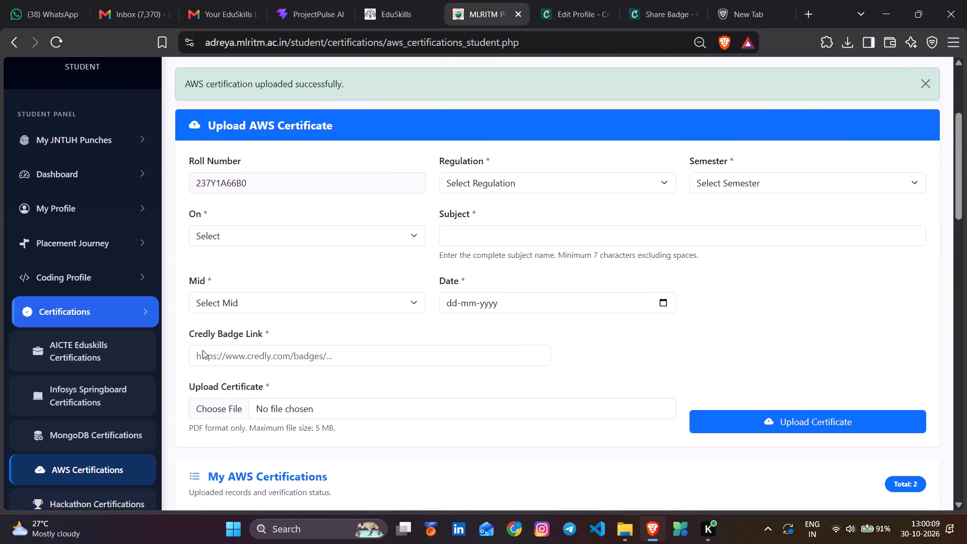
pyautogui.click(96, 330)
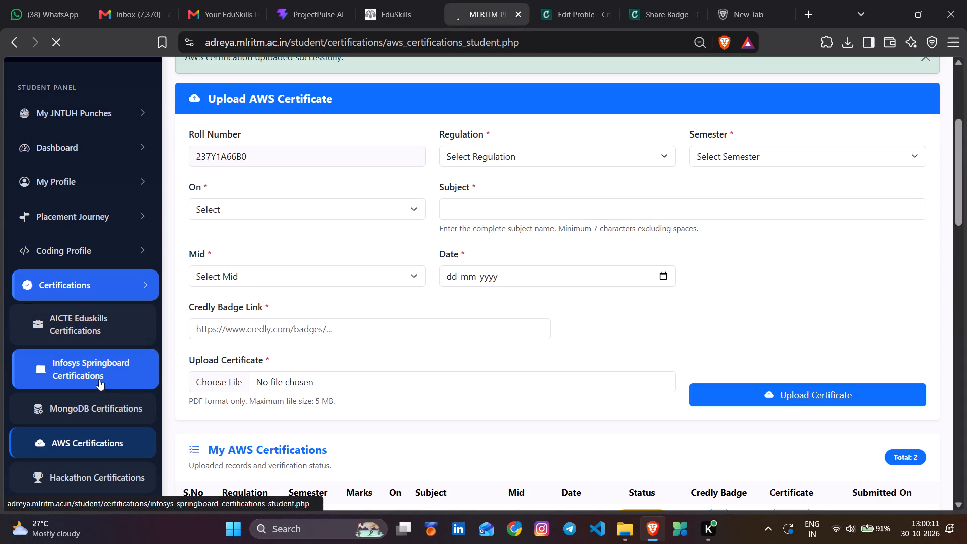
pyautogui.click(110, 375)
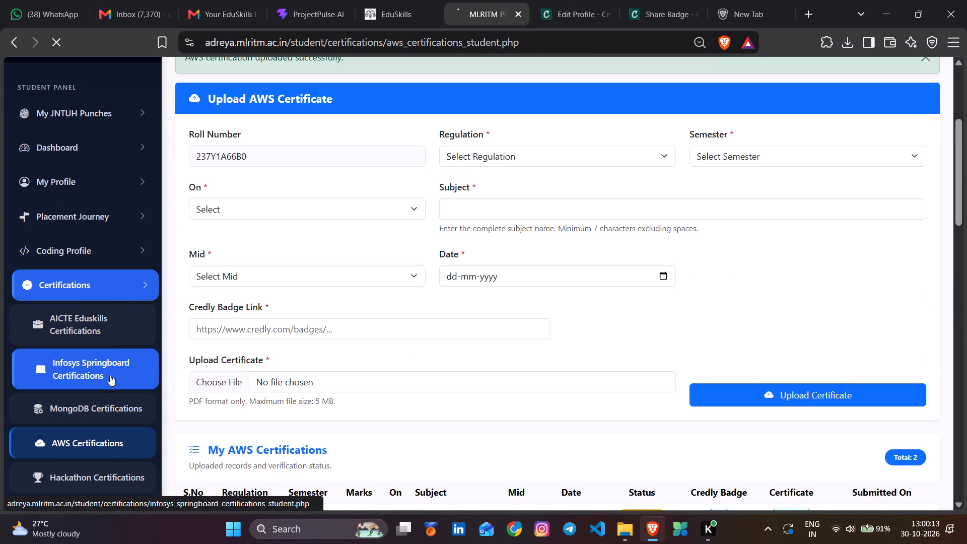
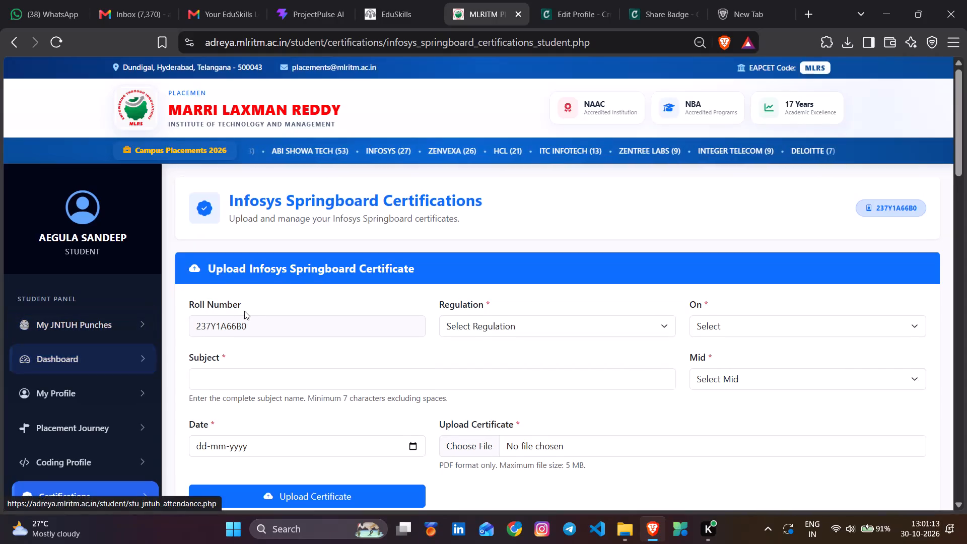
# Look over the My Infosys Springboard Certifications records and open the Skill India Certifications page.
pyautogui.scroll(-2, 244, 311)
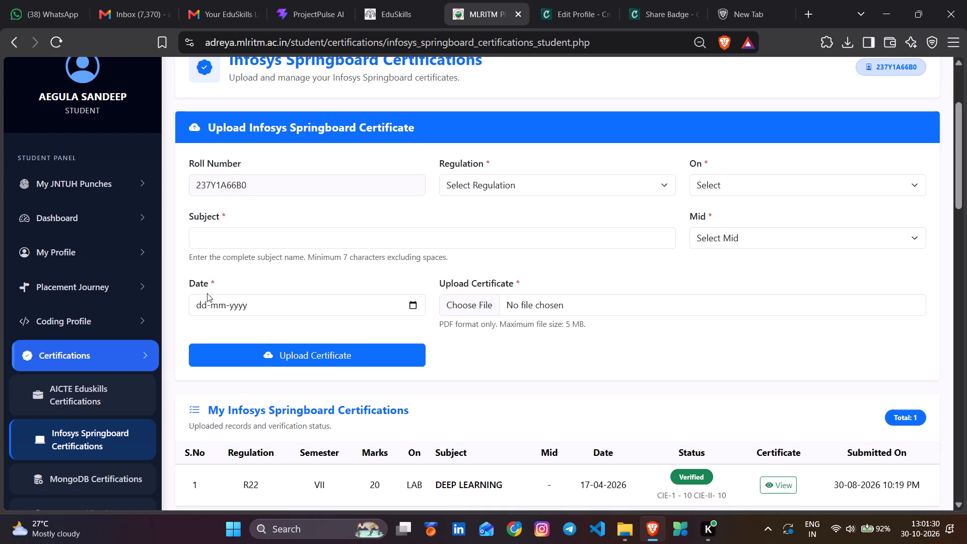
pyautogui.scroll(-3, 329, 287)
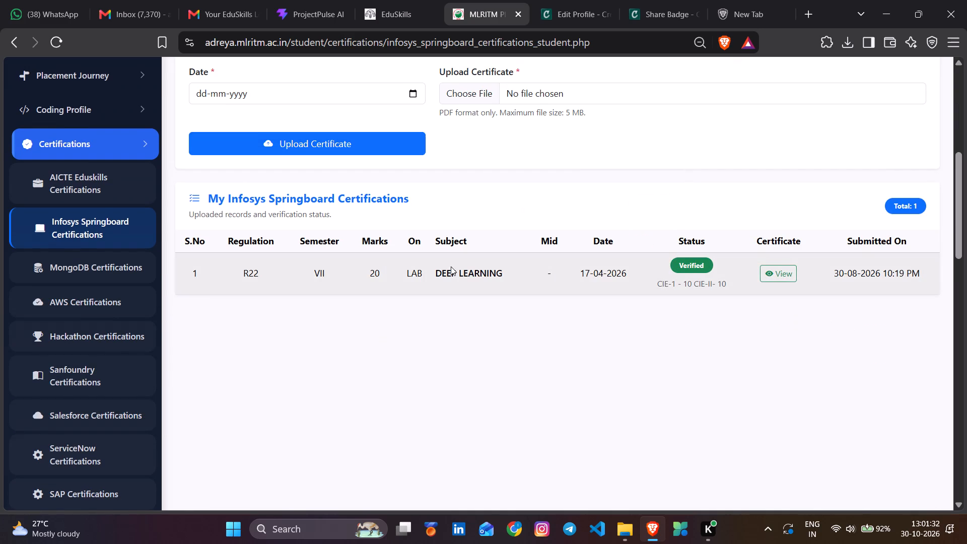
pyautogui.scroll(3, 371, 281)
pyautogui.scroll(-2, 169, 366)
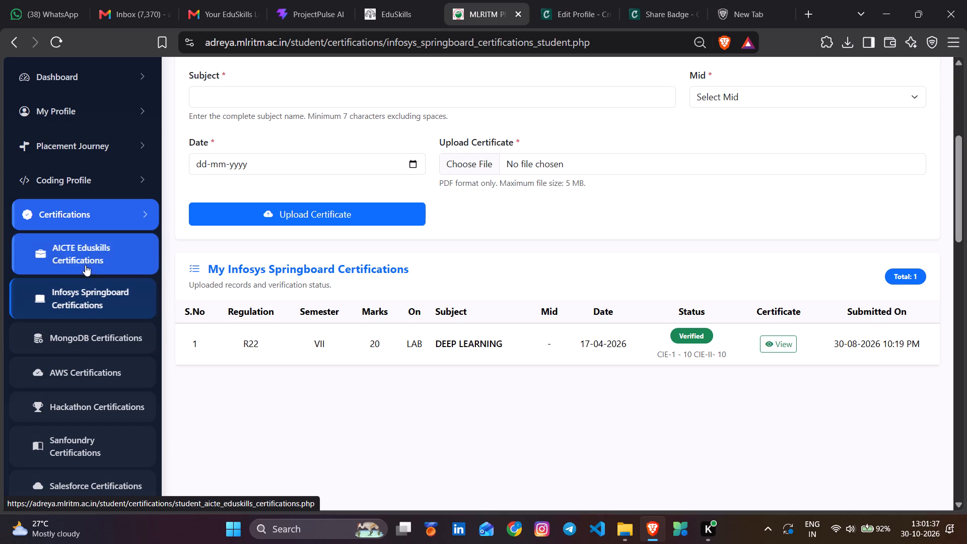
pyautogui.scroll(-2, 94, 351)
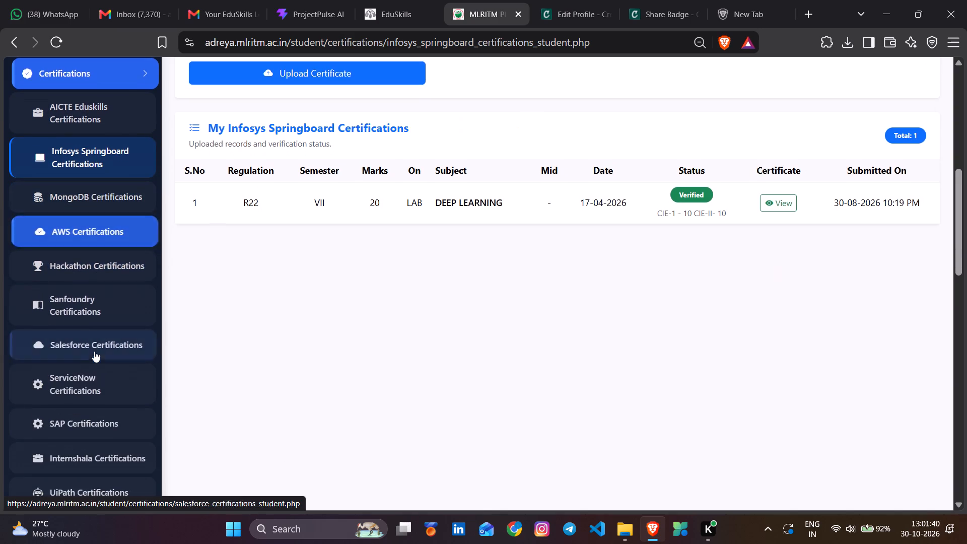
pyautogui.scroll(-4, 109, 384)
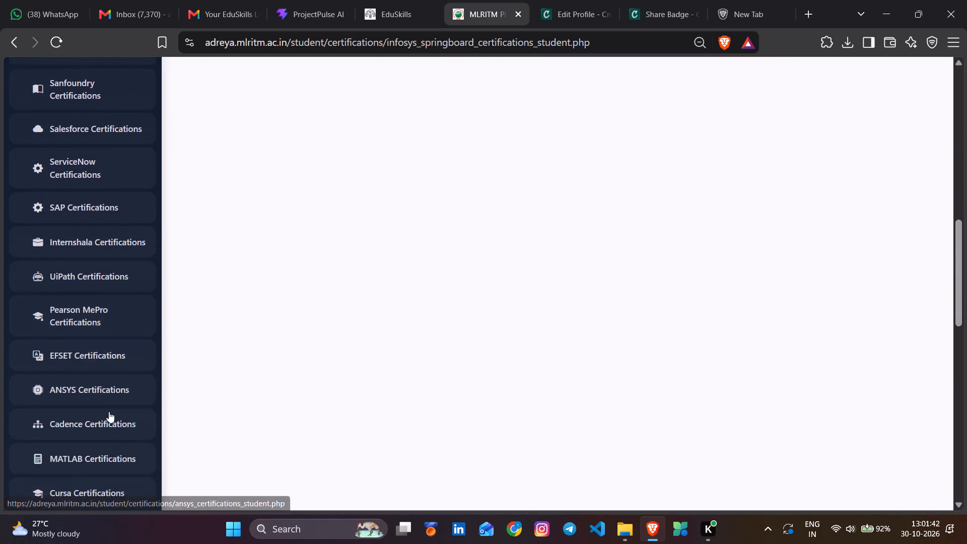
pyautogui.scroll(-3, 109, 412)
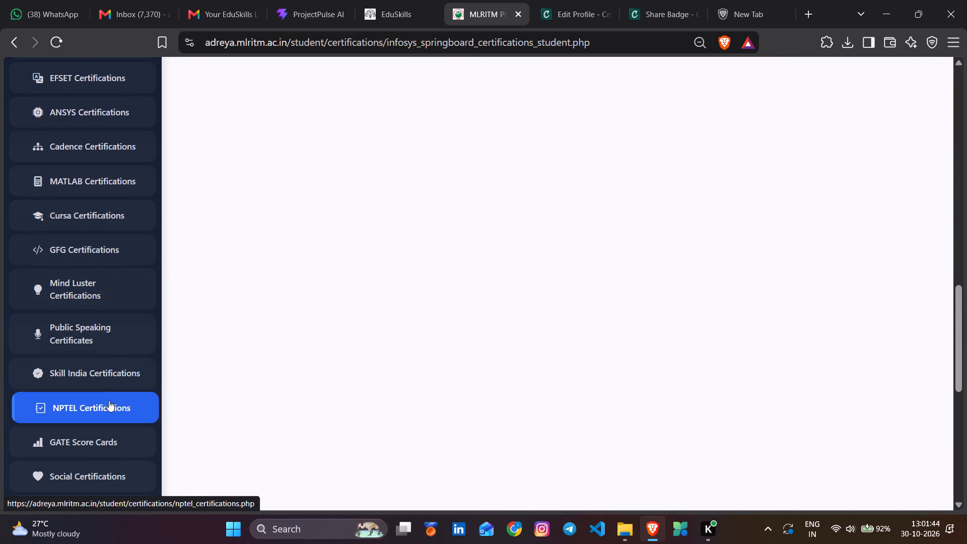
pyautogui.click(106, 383)
# In the Skill India upload form, set the NSQF Level to Level 2 and the regulation to R22.
pyautogui.scroll(-3, 554, 366)
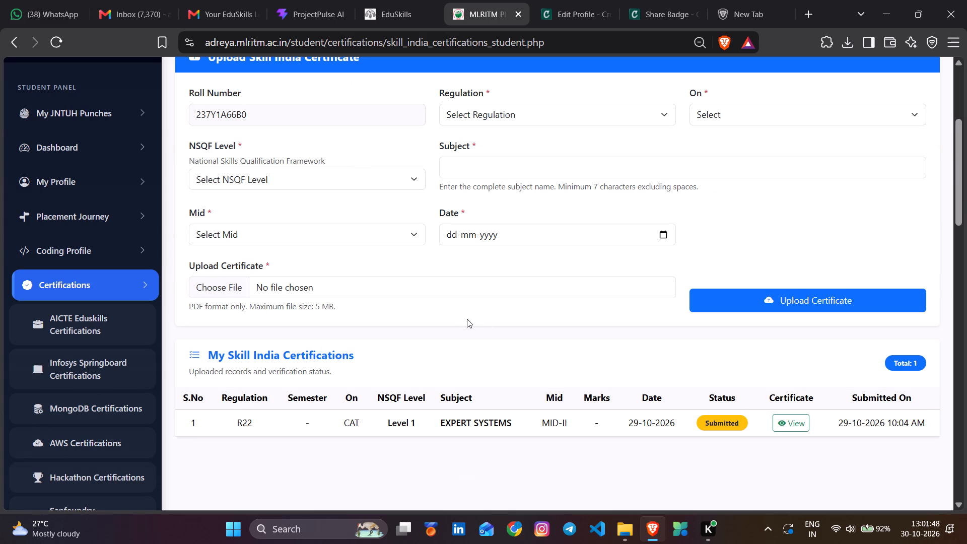
pyautogui.scroll(1, 421, 327)
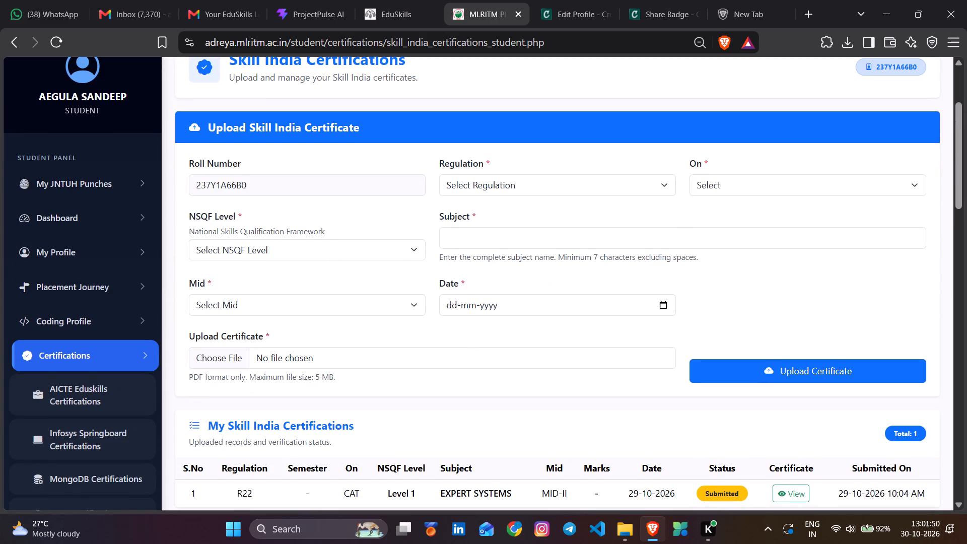
pyautogui.click(341, 255)
pyautogui.click(327, 327)
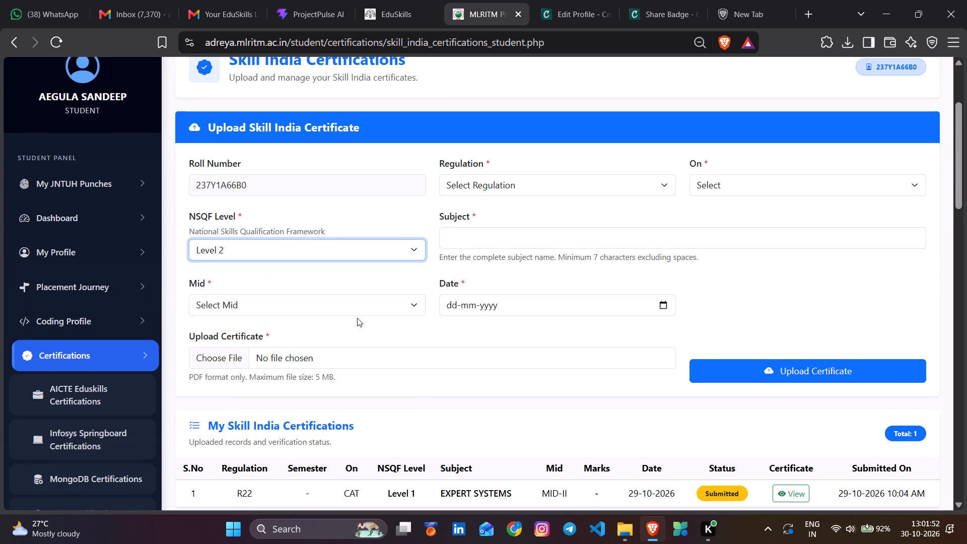
pyautogui.click(482, 236)
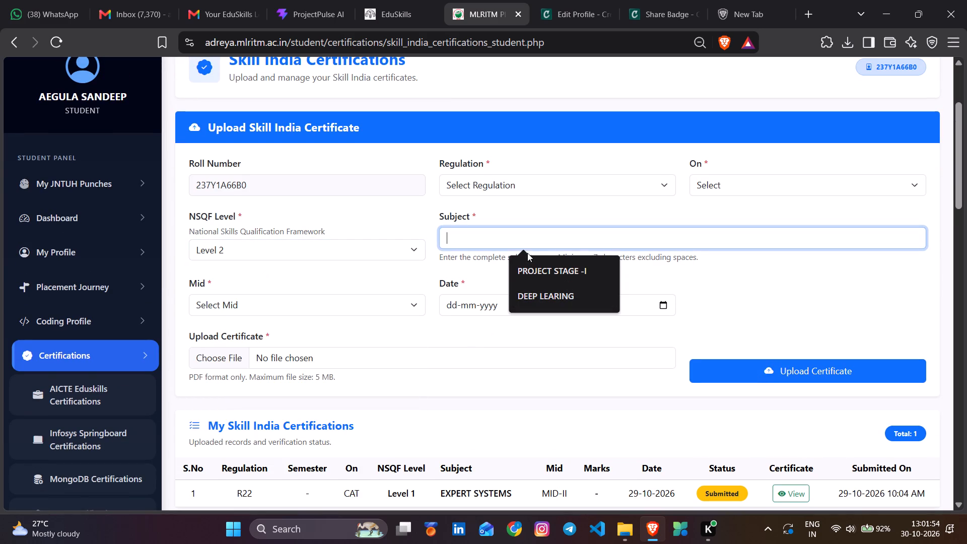
pyautogui.click(532, 190)
pyautogui.click(535, 225)
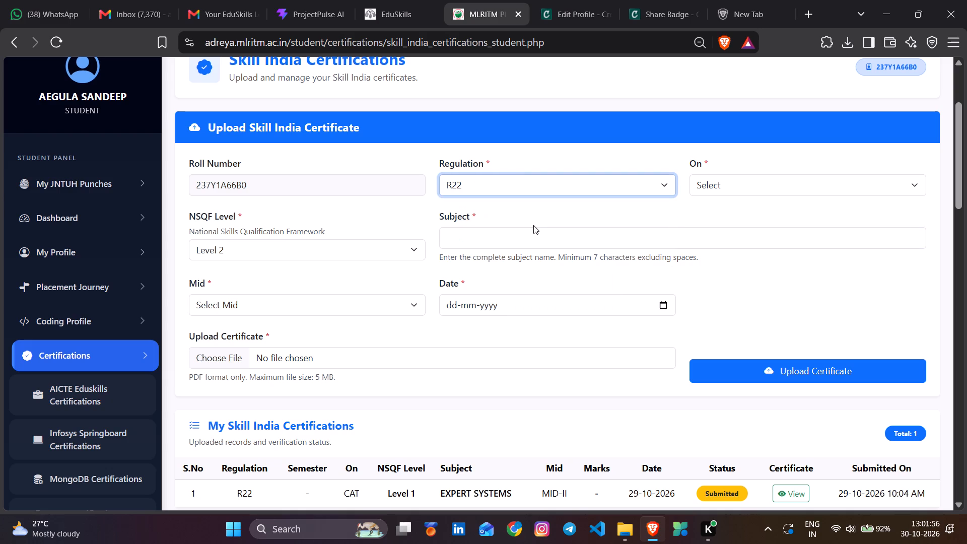
# Enter EXPERT SYSTEMS as the subject of the Skill India certificate.
pyautogui.click(533, 225)
pyautogui.click(526, 232)
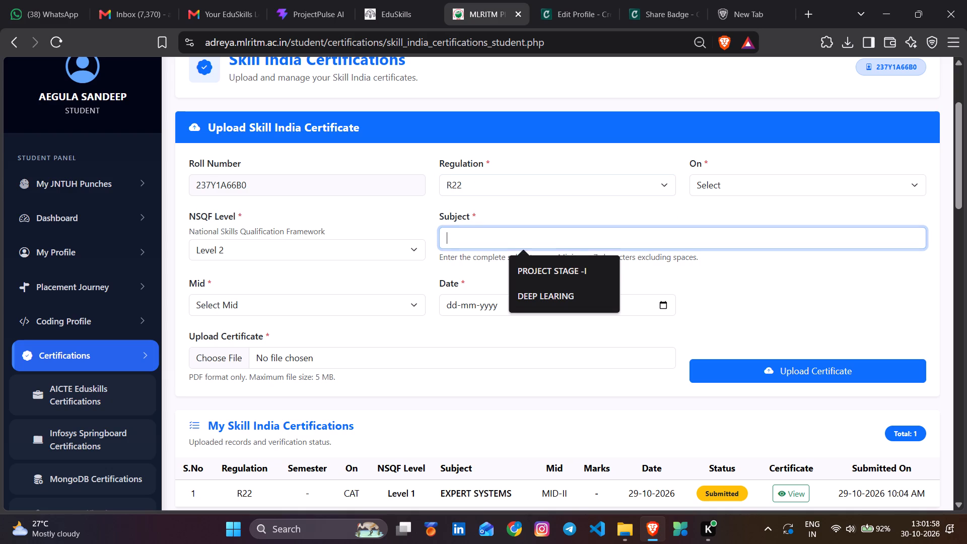
pyautogui.write('Expee')
pyautogui.press('BackSpace')
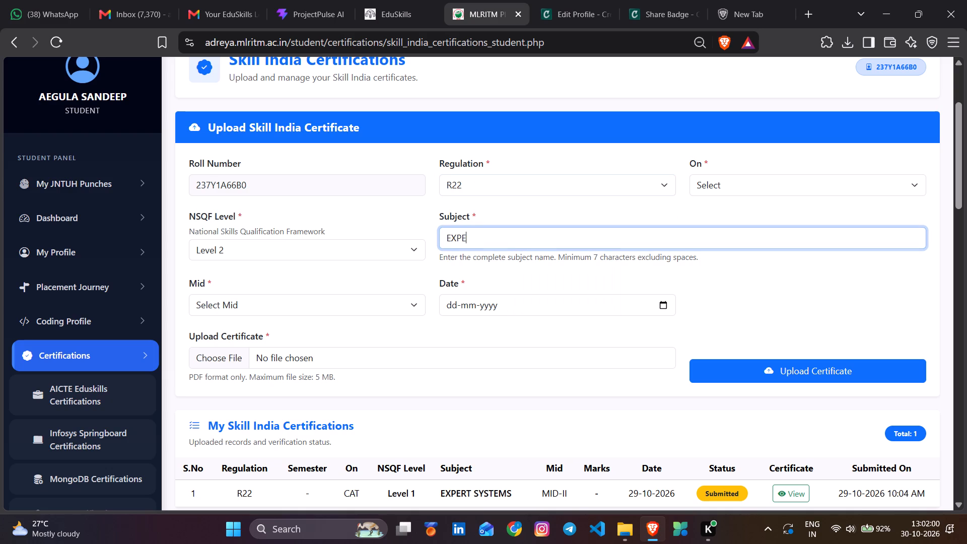
pyautogui.write('rt')
pyautogui.press('space')
pyautogui.write('sysre')
pyautogui.press('BackSpace')
pyautogui.press('BackSpace')
pyautogui.press('BackSpace')
pyautogui.write('stems')
# Set the certificate's On field to LAB and its date to 30-10-2026.
pyautogui.click(801, 187)
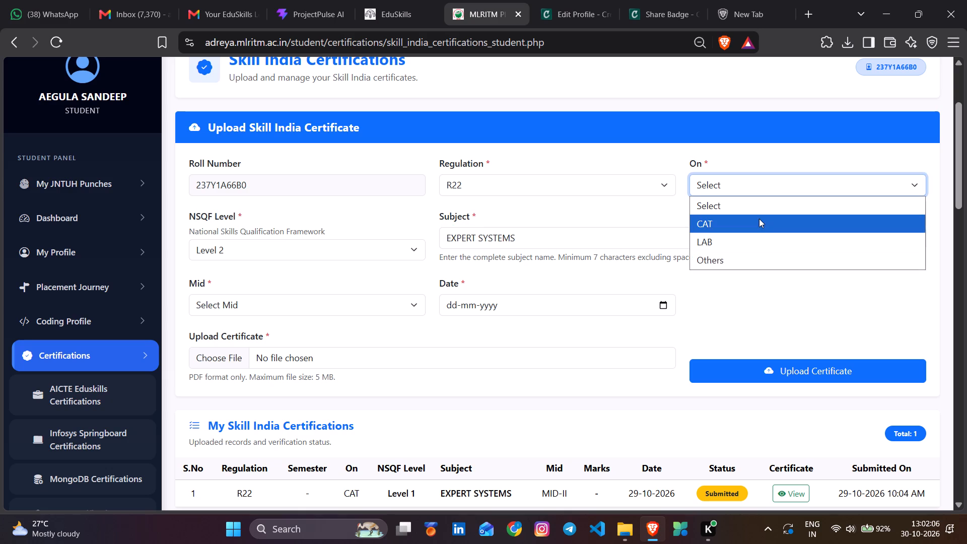
pyautogui.click(760, 244)
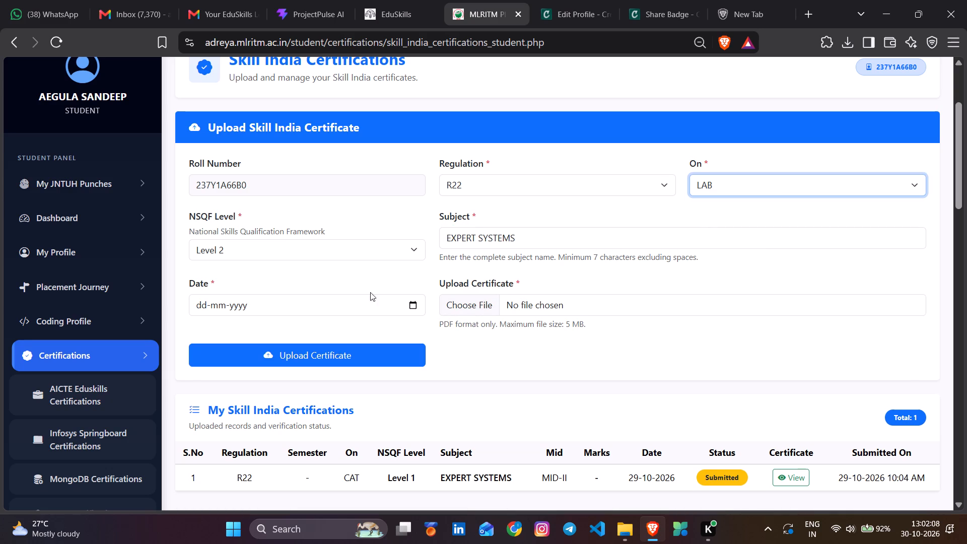
pyautogui.click(417, 302)
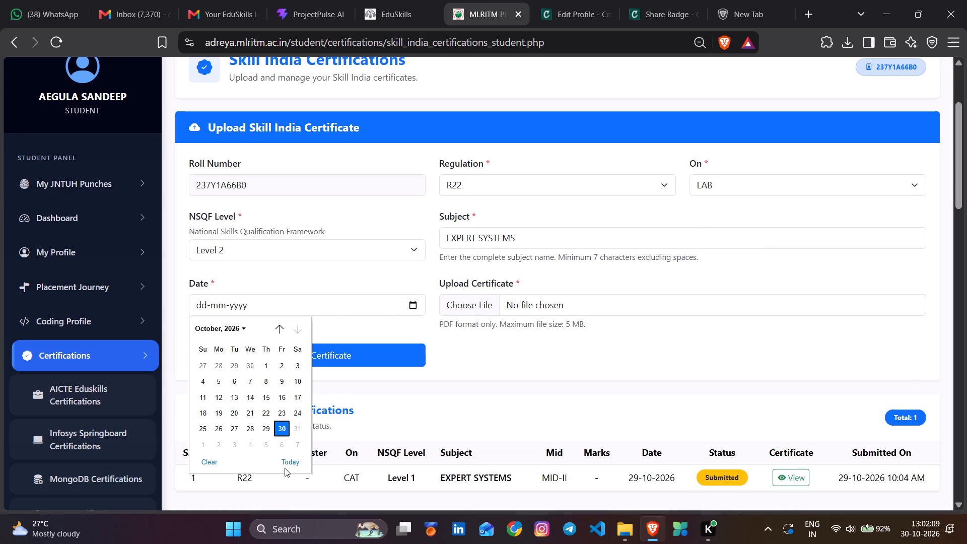
pyautogui.click(283, 466)
# Attach SKILLINDIACERITFICATE.pdf from the Course_certificates folder and submit the Skill India certificate.
pyautogui.click(472, 314)
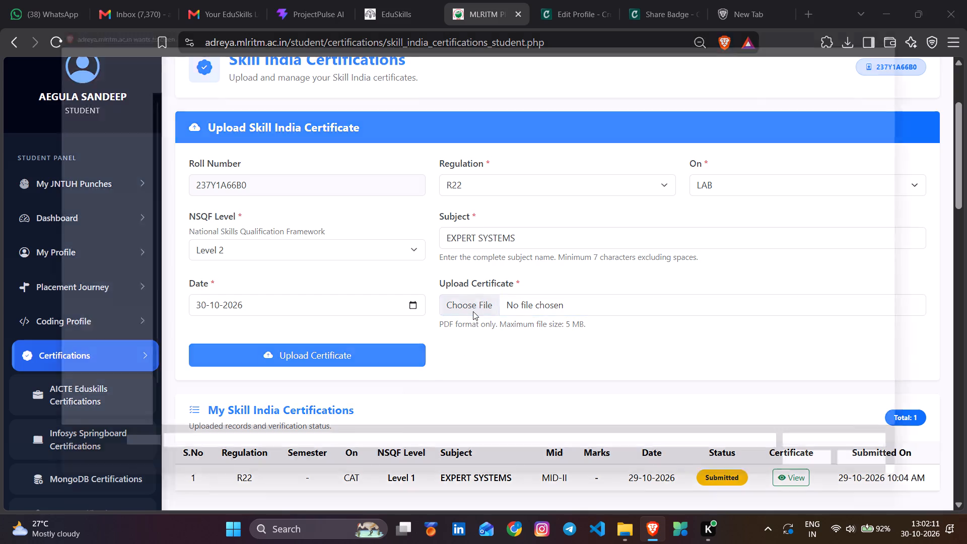
pyautogui.scroll(-4, 223, 377)
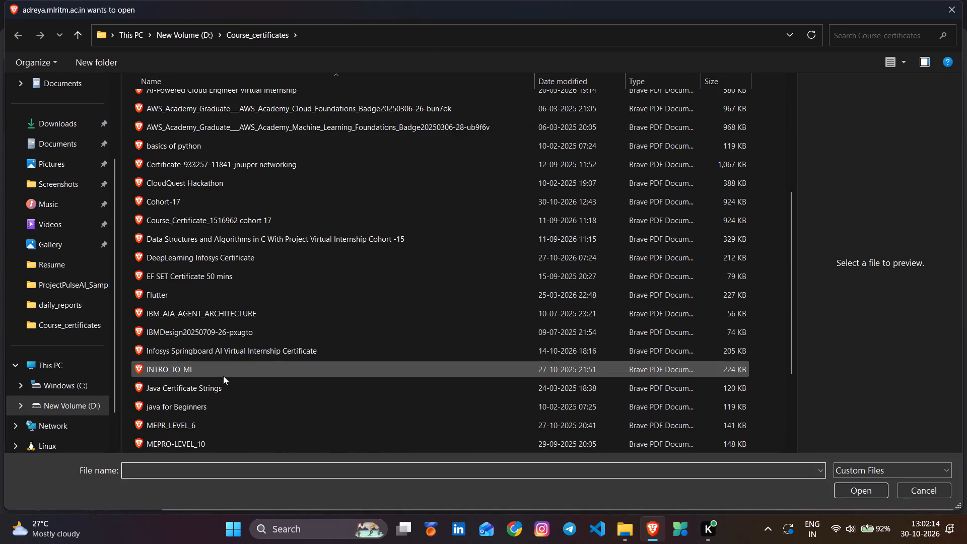
pyautogui.scroll(-3, 223, 376)
pyautogui.doubleClick(223, 376)
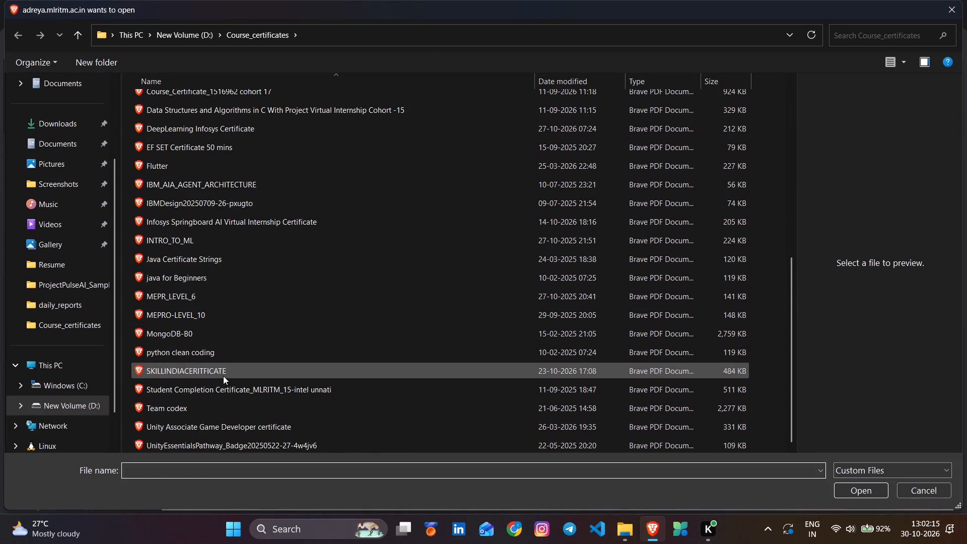
pyautogui.scroll(-1, 516, 359)
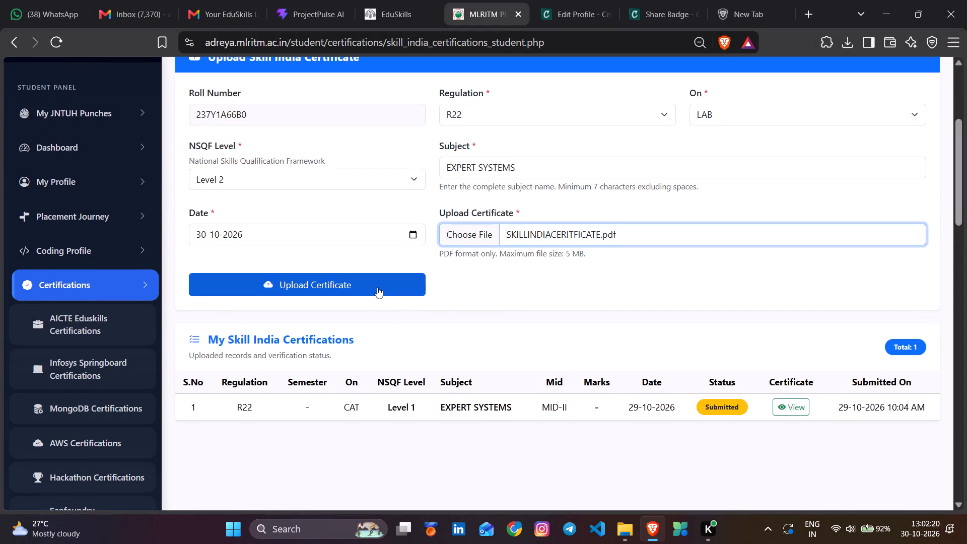
pyautogui.scroll(2, 377, 287)
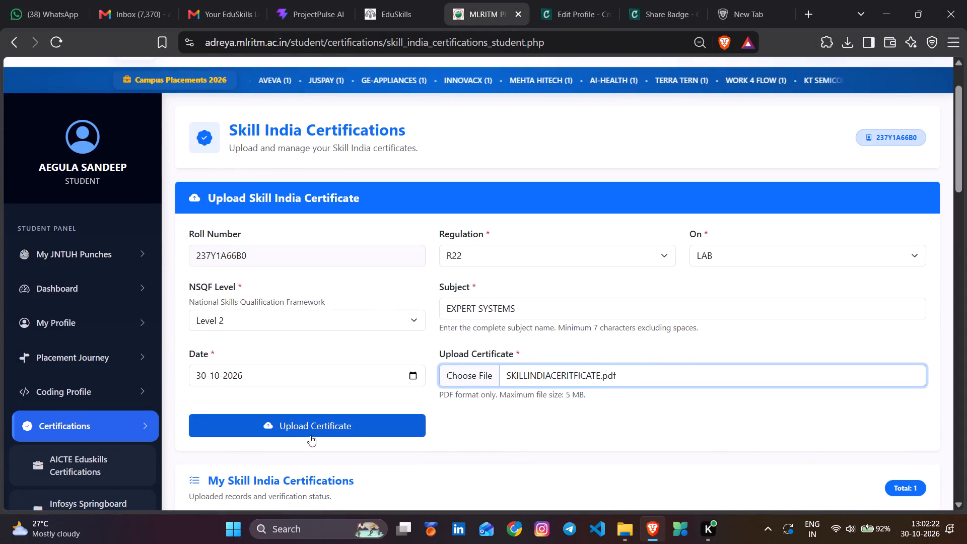
pyautogui.click(310, 433)
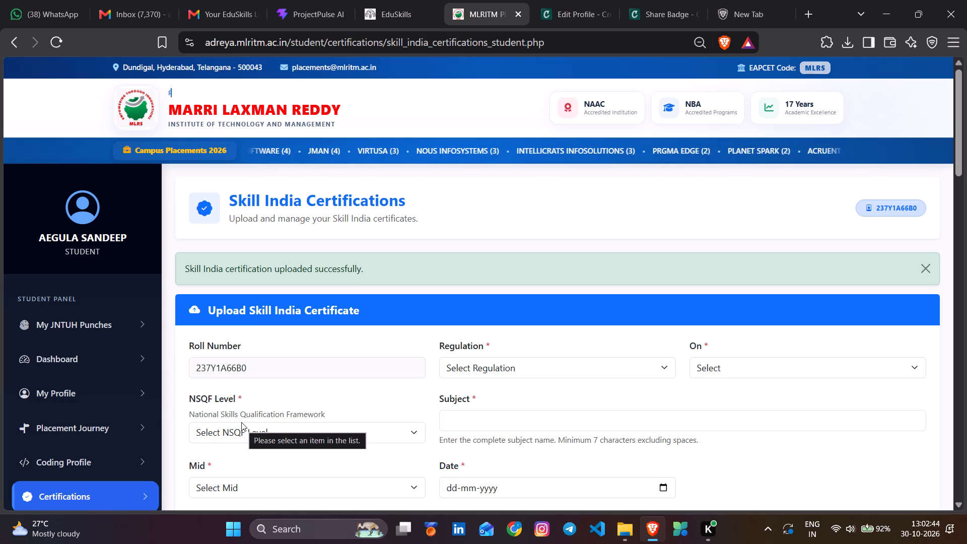
# Check the Skill India page after the upload, then review the certification dashboard's summary for each provider.
pyautogui.scroll(-2, 238, 421)
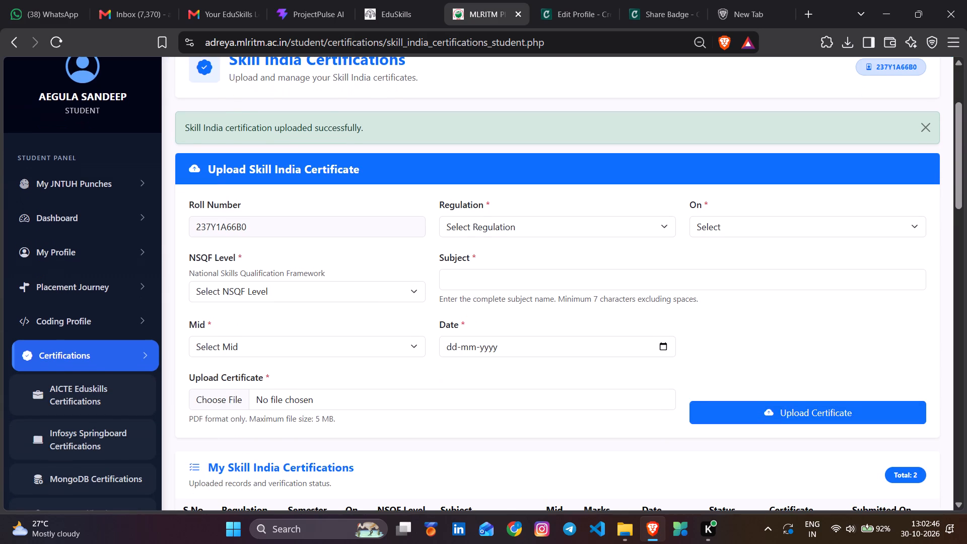
pyautogui.scroll(4, 372, 408)
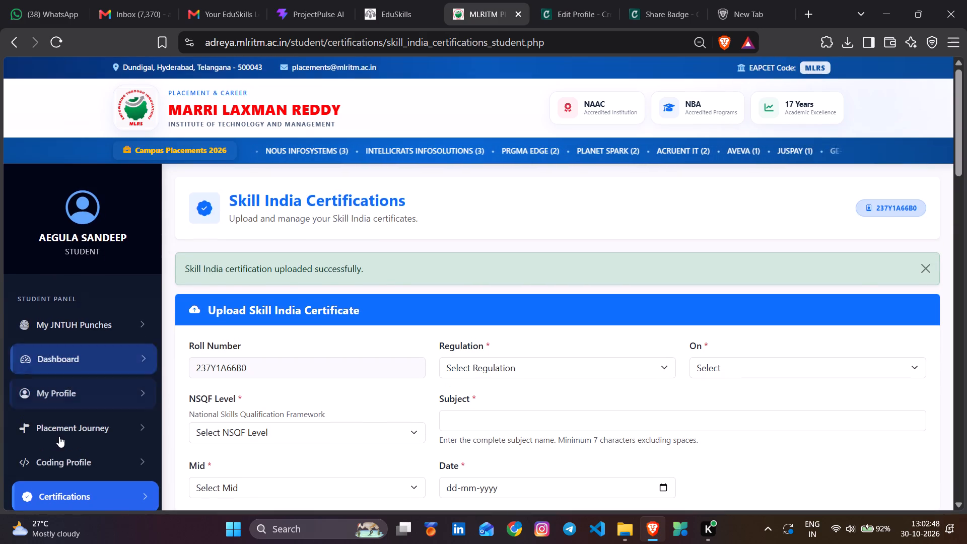
pyautogui.scroll(-3, 62, 434)
pyautogui.click(93, 288)
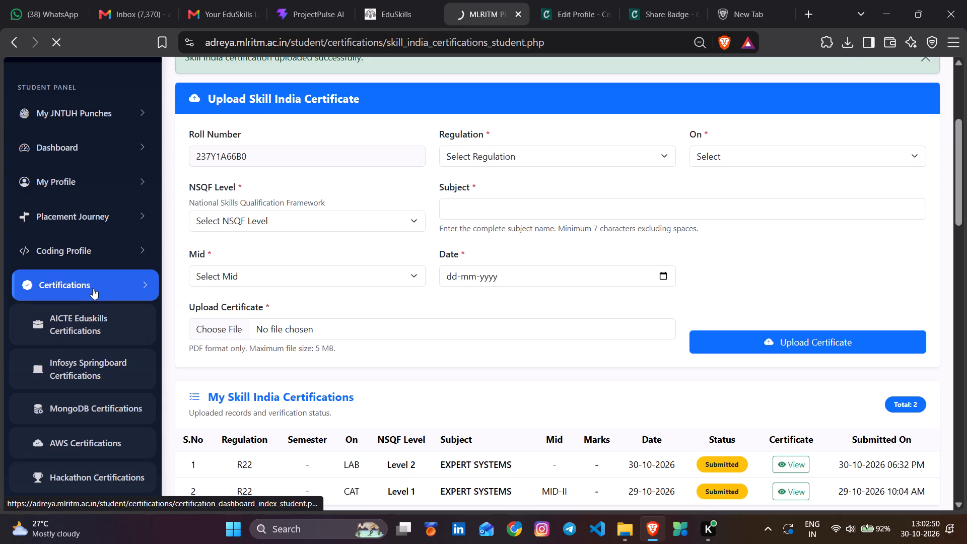
pyautogui.scroll(-1, 563, 400)
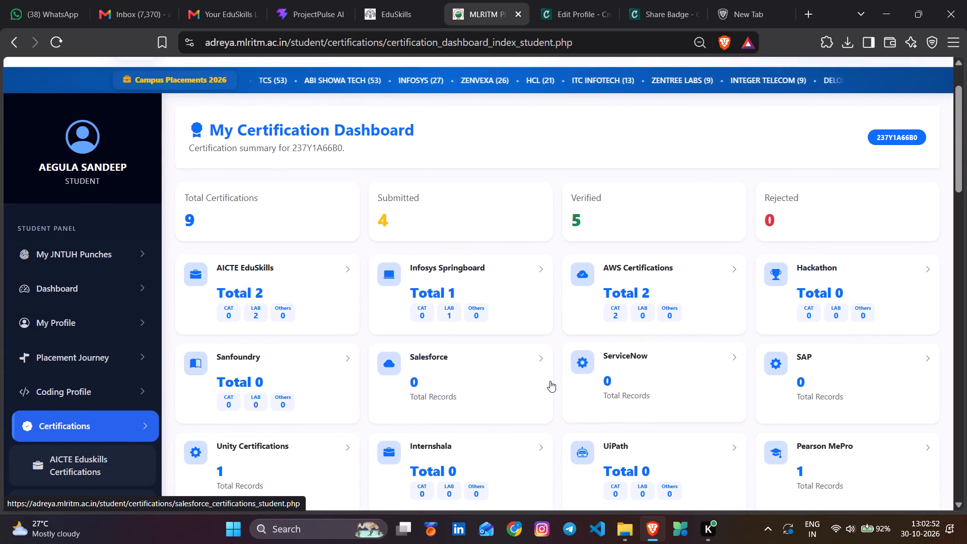
pyautogui.scroll(-1, 534, 400)
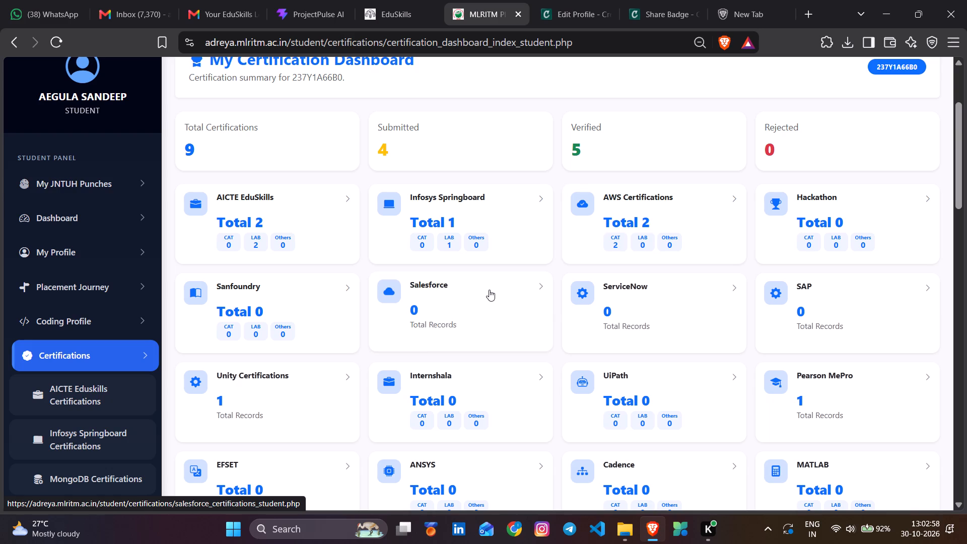
# Open the AICTE EduSkills certifications and examine all columns of the certification records.
pyautogui.click(341, 244)
pyautogui.scroll(-2, 678, 382)
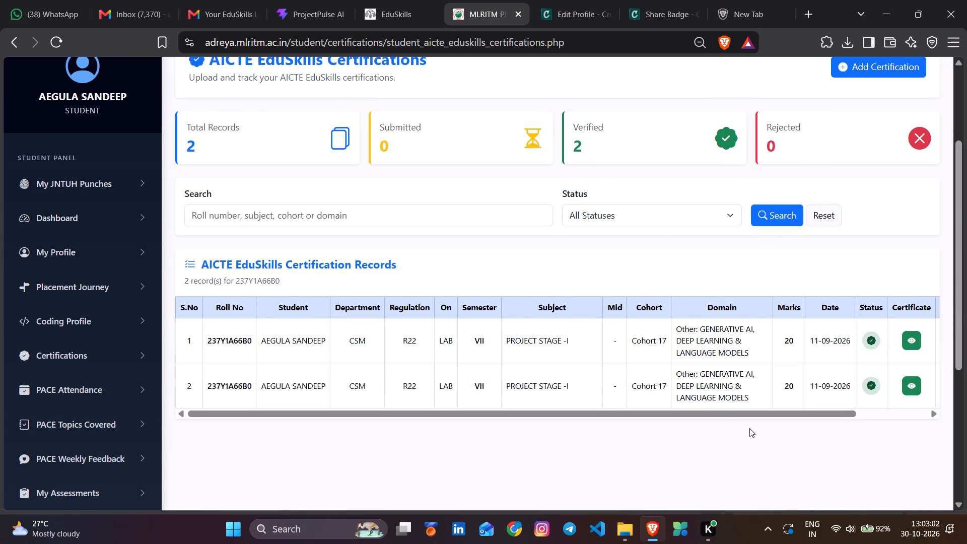
pyautogui.moveTo(507, 414); pyautogui.dragTo(509, 414)
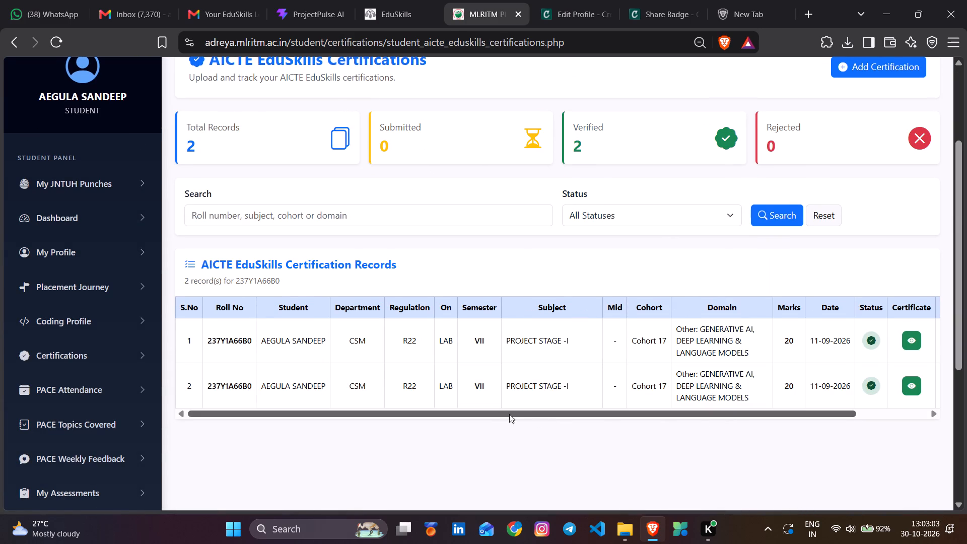
pyautogui.moveTo(509, 414); pyautogui.dragTo(567, 410)
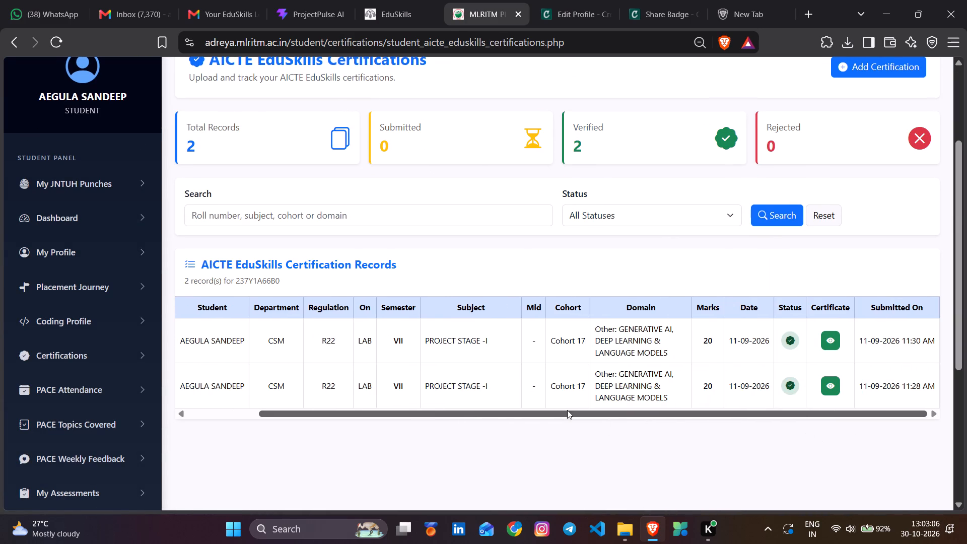
pyautogui.moveTo(567, 410); pyautogui.dragTo(348, 395)
# Open the My Practice Session page to check for eligible sessions.
pyautogui.scroll(-2, 130, 332)
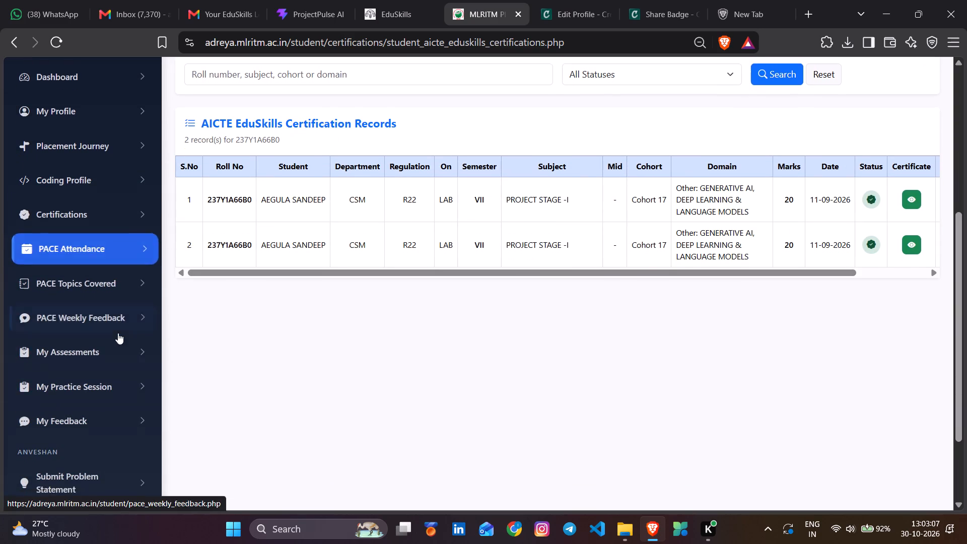
pyautogui.scroll(-1, 118, 333)
pyautogui.click(111, 322)
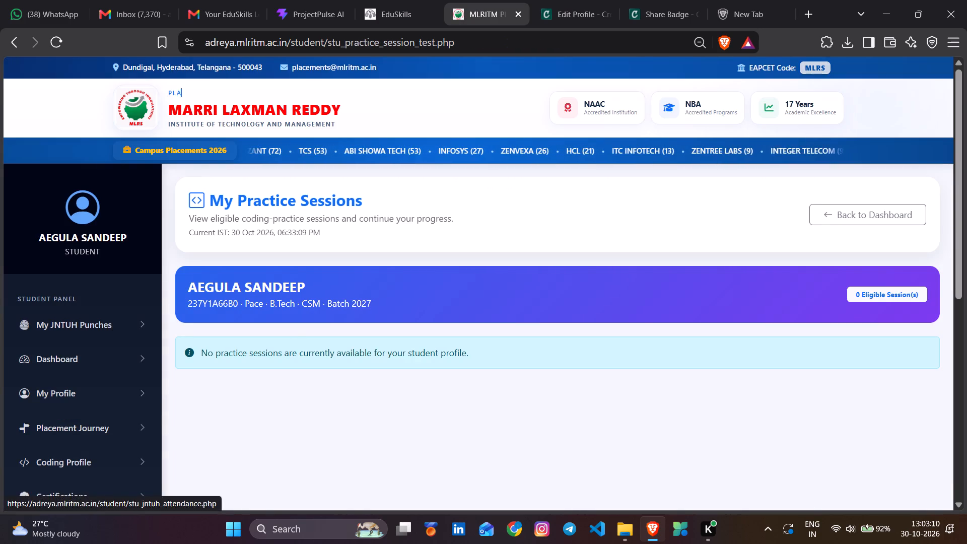
# Open the My Feedback page to check the feedback given by the SPOC.
pyautogui.scroll(-1, 430, 348)
pyautogui.click(114, 364)
pyautogui.click(92, 388)
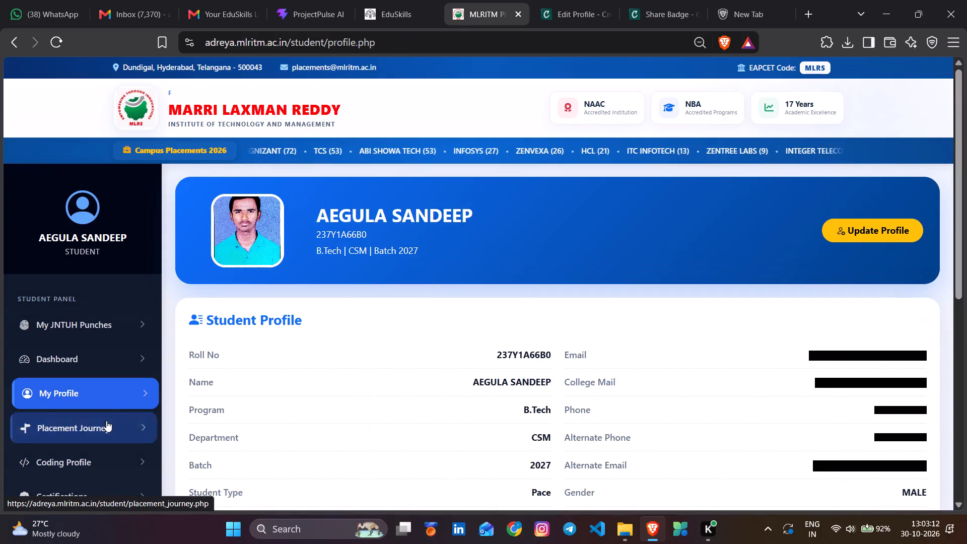
pyautogui.scroll(-5, 106, 420)
pyautogui.click(83, 355)
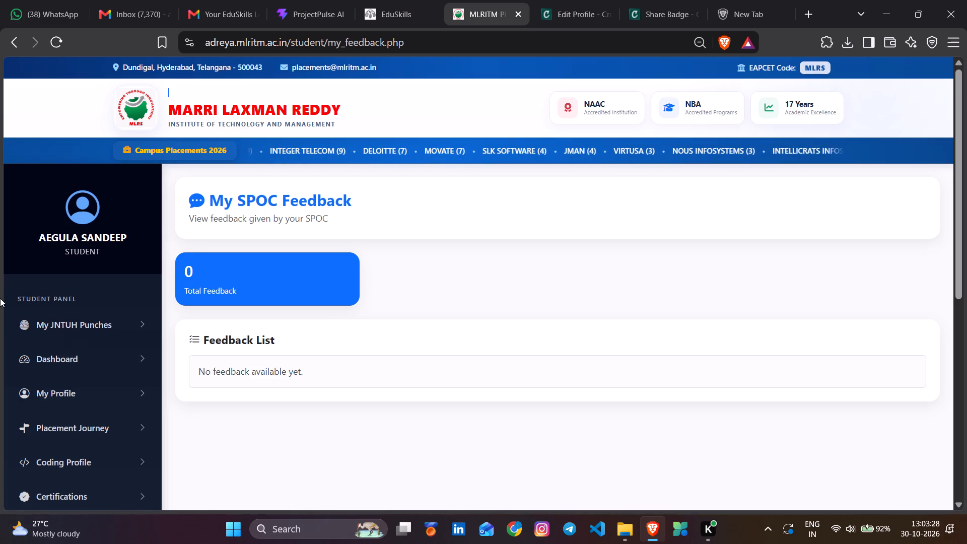
# Open the student dashboard and review the profile readiness, quick links and notifications.
pyautogui.click(86, 353)
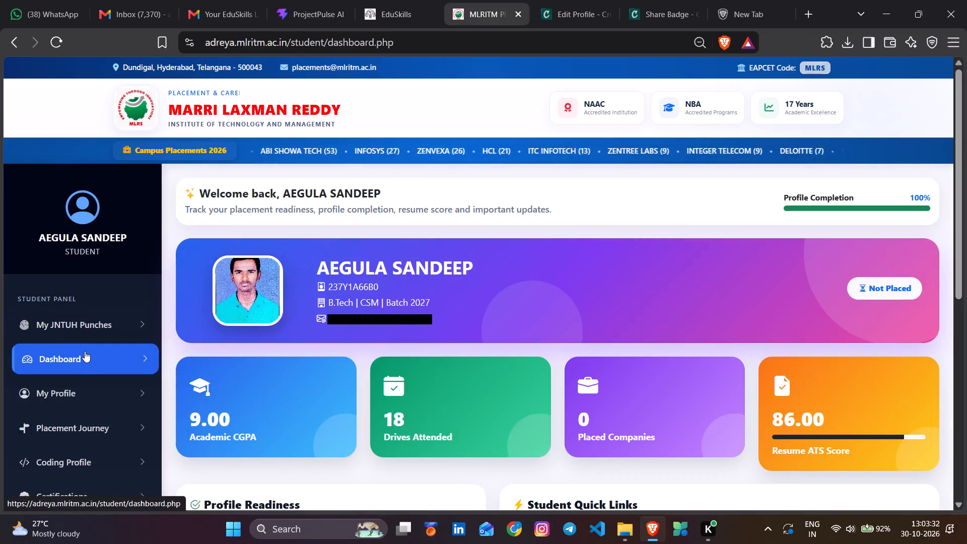
pyautogui.scroll(-3, 260, 351)
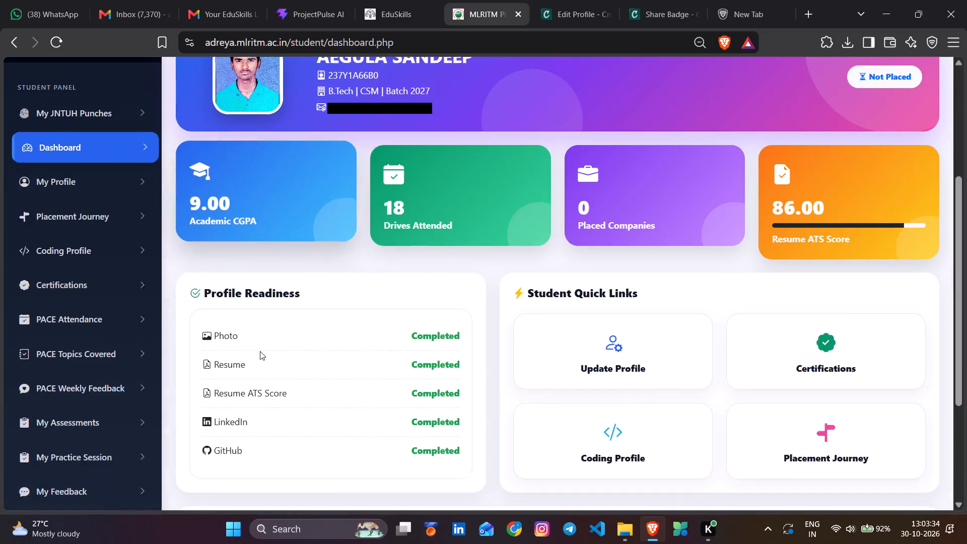
pyautogui.scroll(-2, 260, 350)
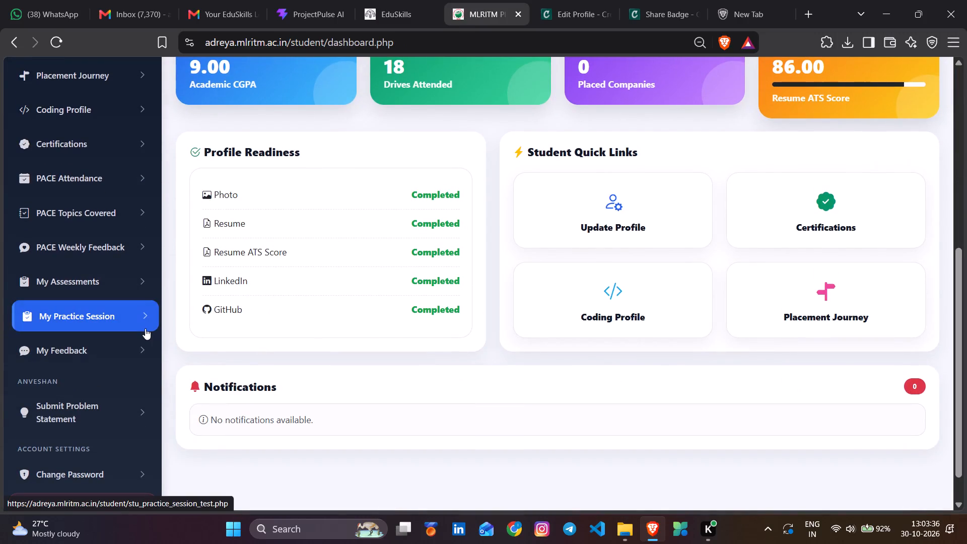
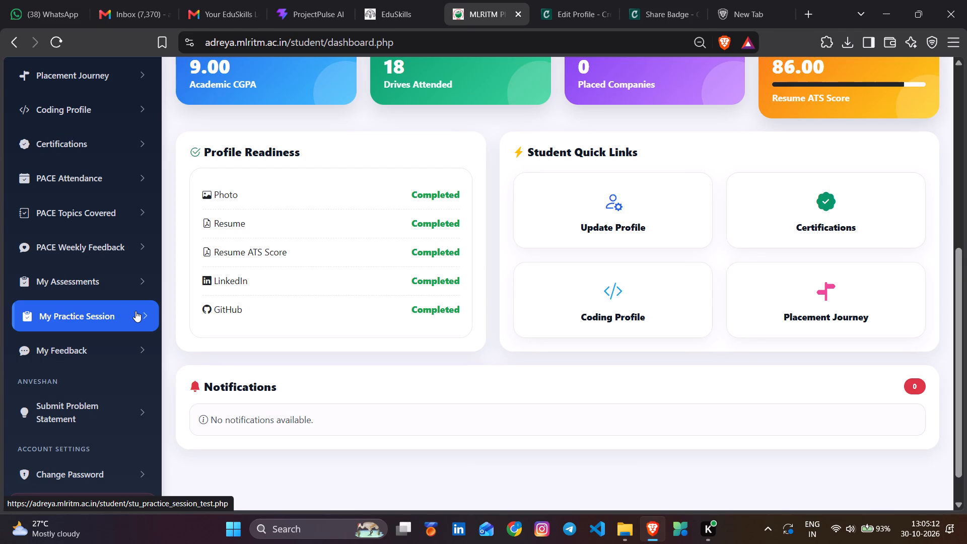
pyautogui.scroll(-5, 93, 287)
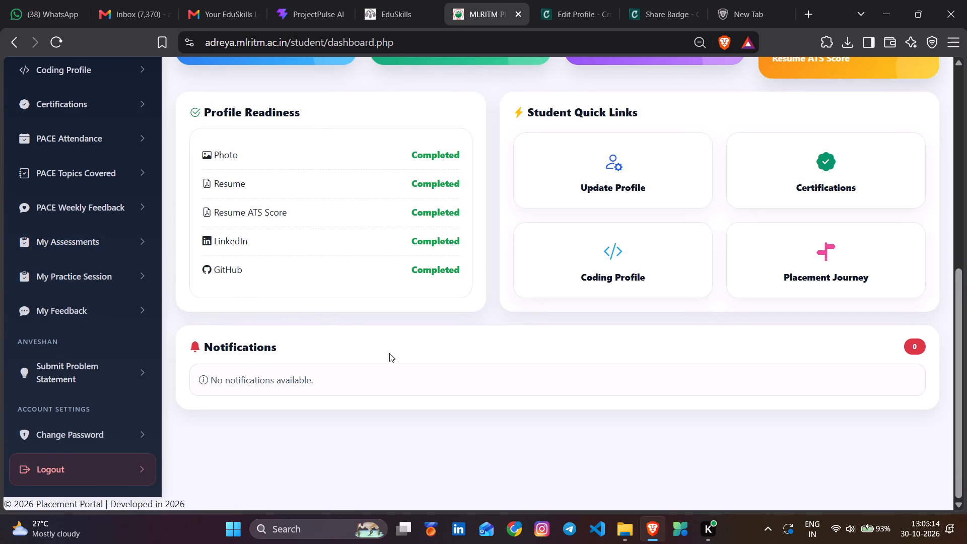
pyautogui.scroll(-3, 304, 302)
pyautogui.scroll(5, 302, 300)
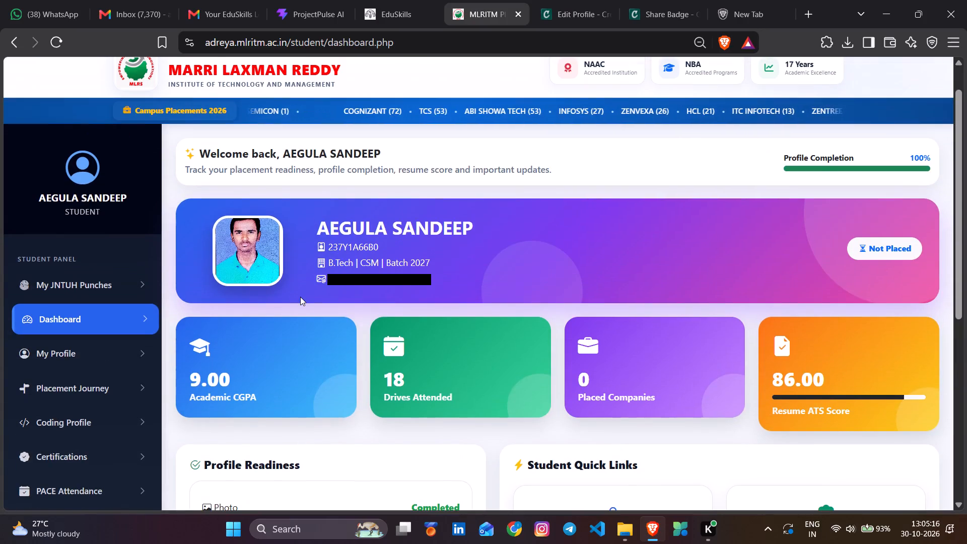
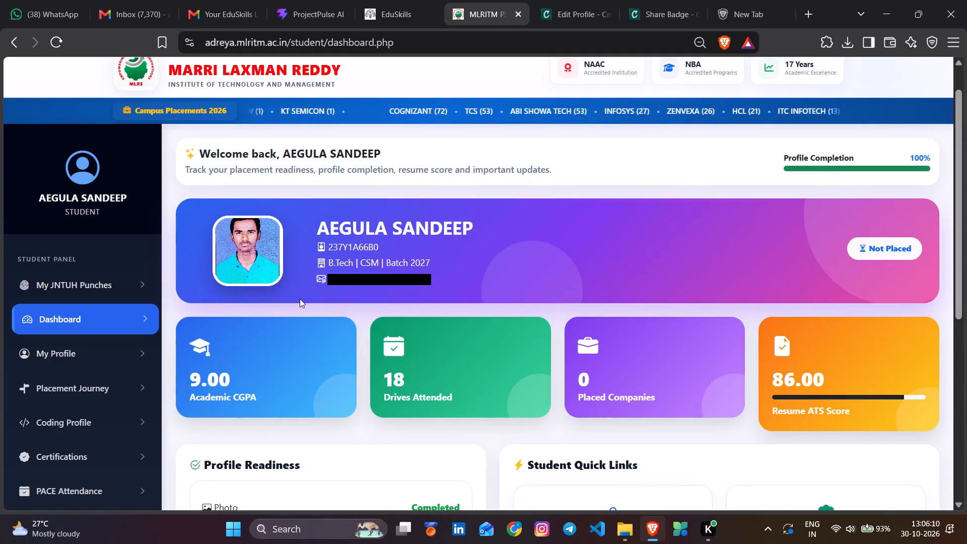
# Review the student dashboard, covering the profile banner details, score cards, profile readiness, quick links and notifications.
pyautogui.scroll(-1, 333, 231)
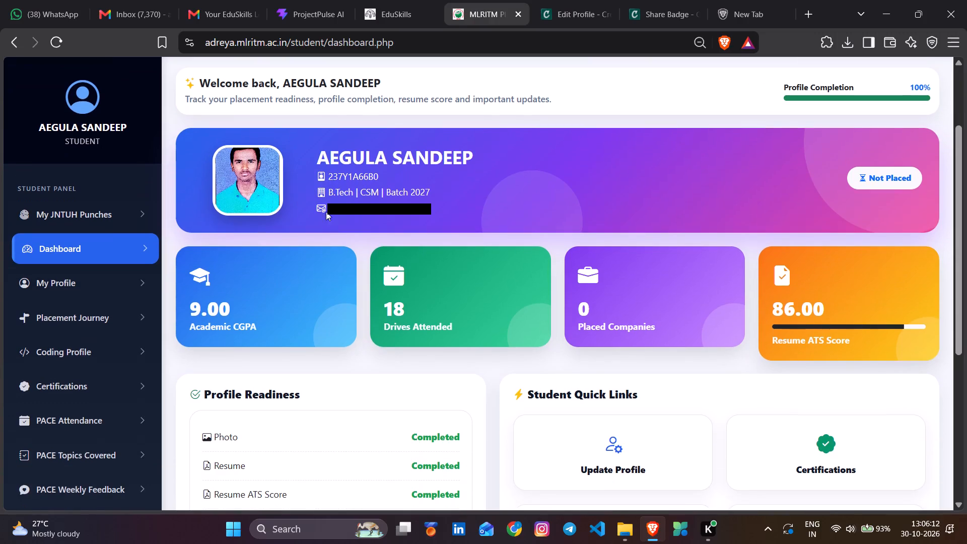
pyautogui.moveTo(314, 161); pyautogui.dragTo(450, 207)
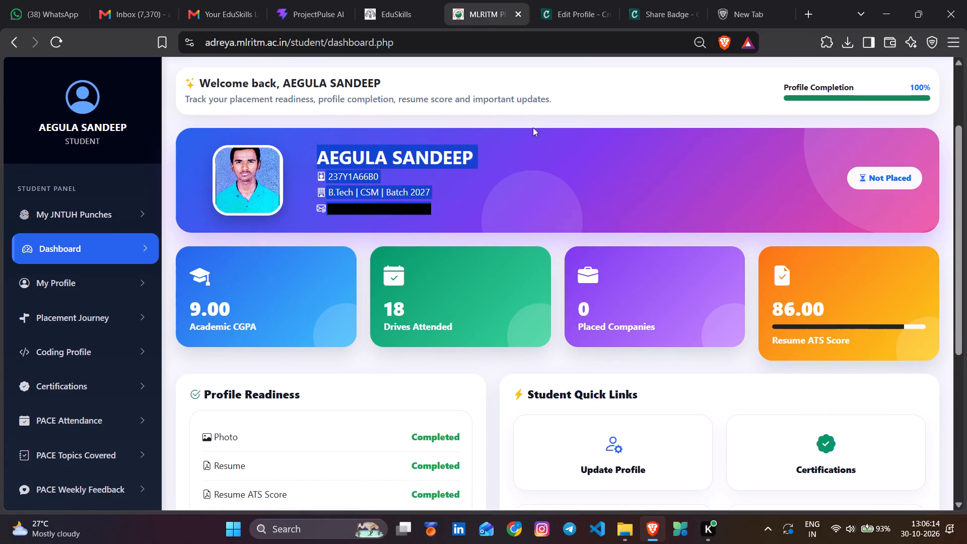
pyautogui.click(533, 122)
pyautogui.moveTo(318, 153); pyautogui.dragTo(470, 226)
pyautogui.click(471, 242)
pyautogui.moveTo(447, 216); pyautogui.dragTo(299, 146)
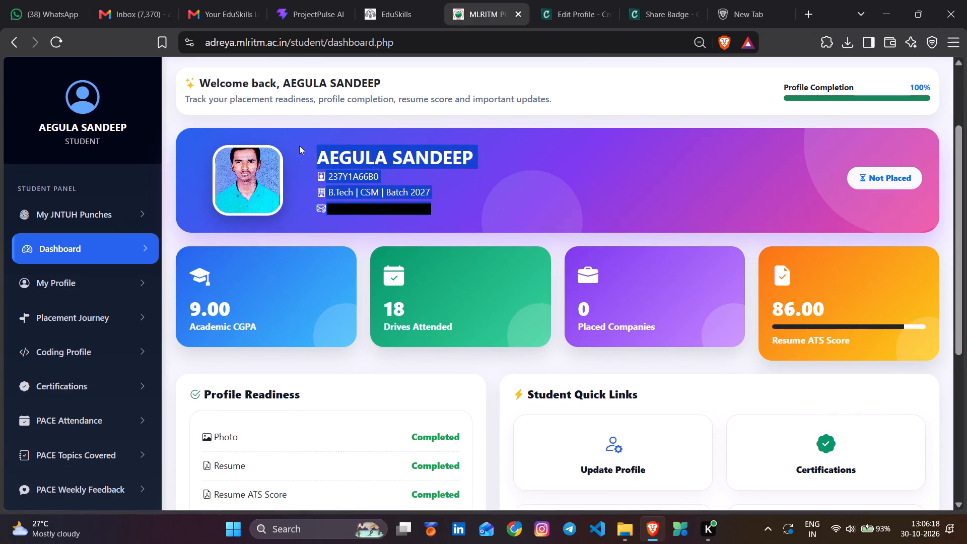
pyautogui.click(299, 146)
pyautogui.moveTo(300, 146); pyautogui.dragTo(445, 216)
pyautogui.click(444, 225)
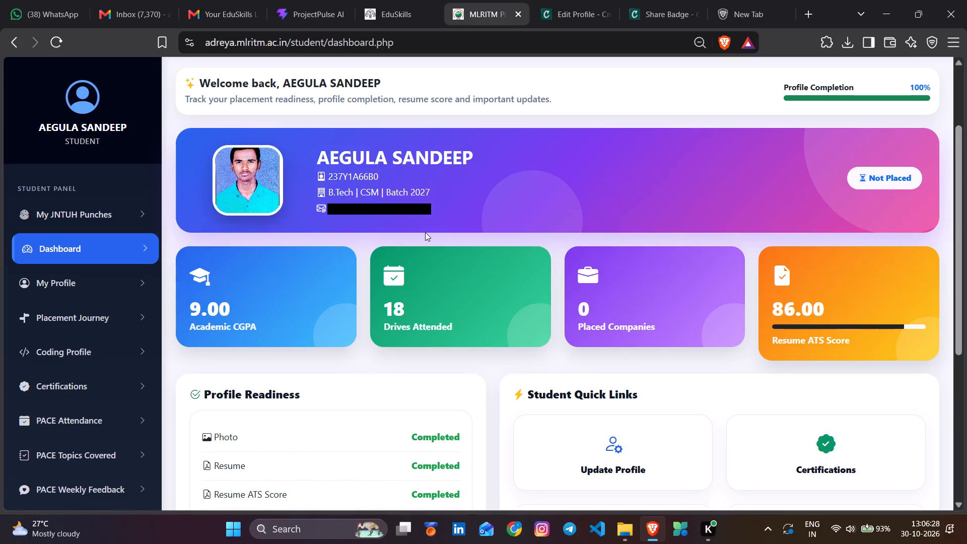
pyautogui.scroll(1, 420, 228)
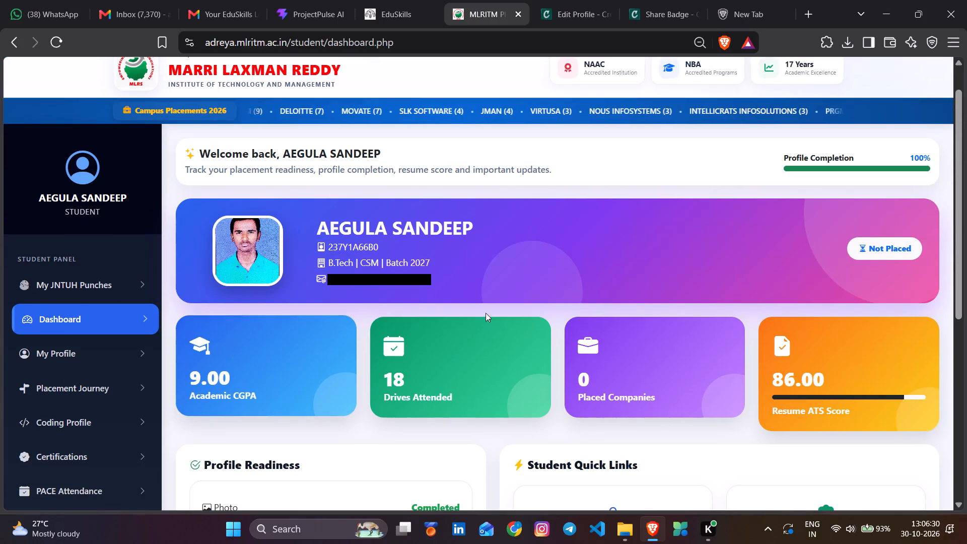
pyautogui.scroll(-3, 421, 315)
pyautogui.scroll(-2, 294, 305)
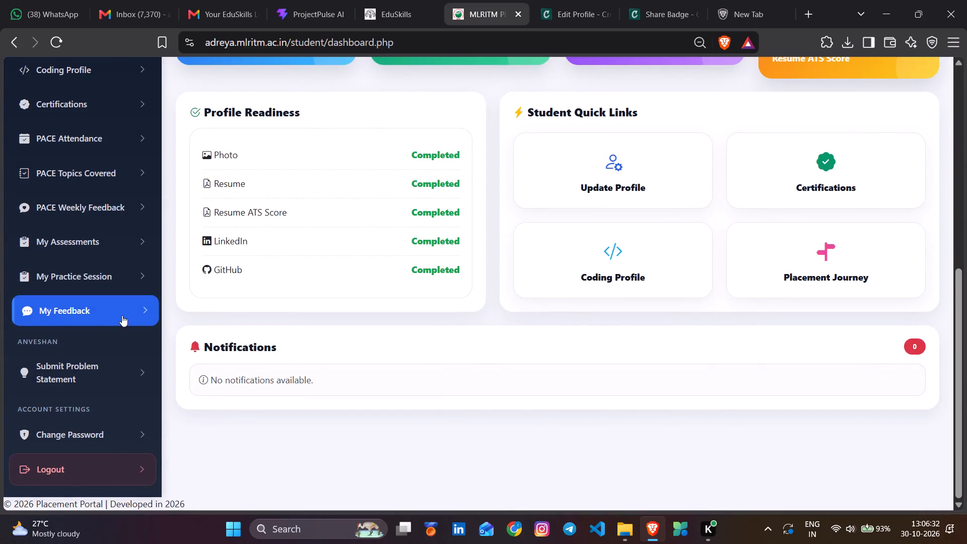
pyautogui.scroll(2, 121, 314)
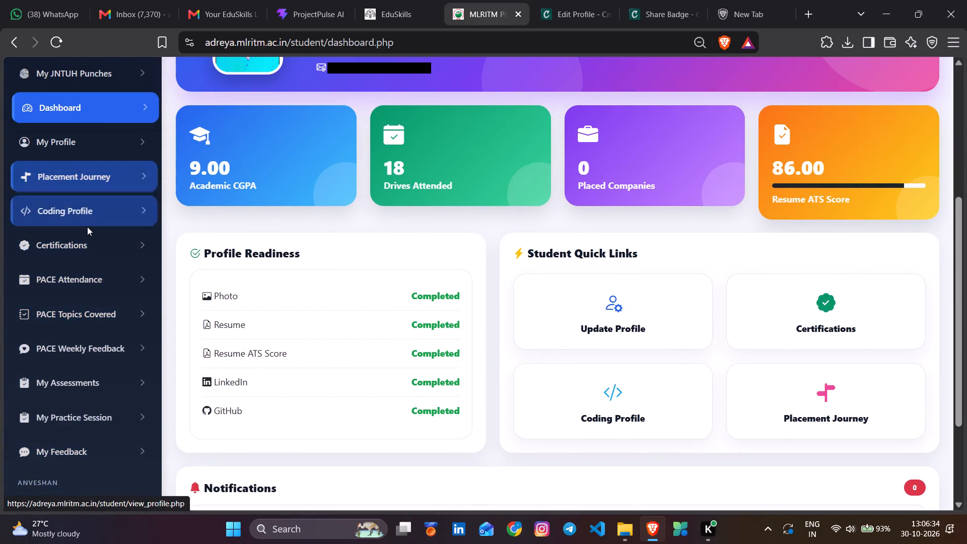
# Open the student's certification dashboard and examine the summary counts and every provider's certification card, down to GATE Score Cards.
pyautogui.click(96, 246)
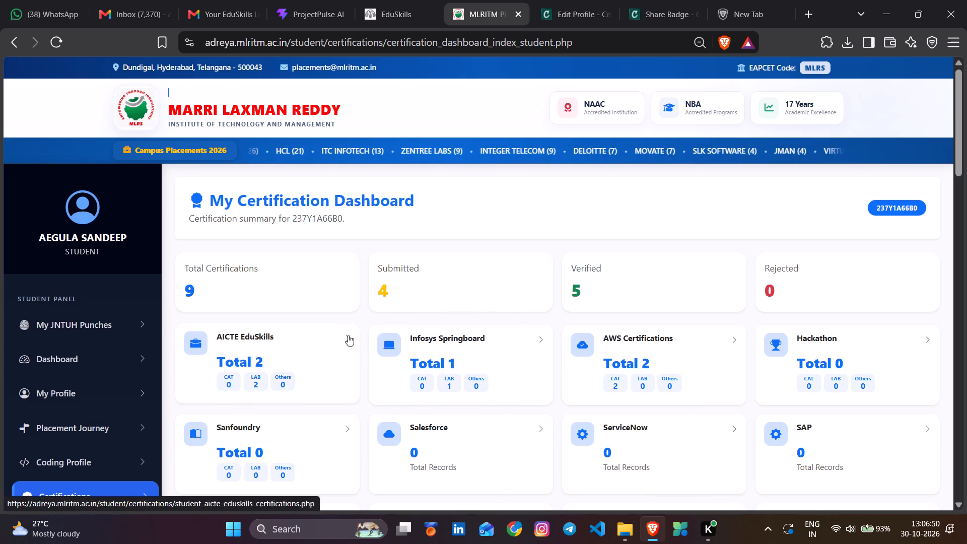
pyautogui.scroll(-1, 348, 335)
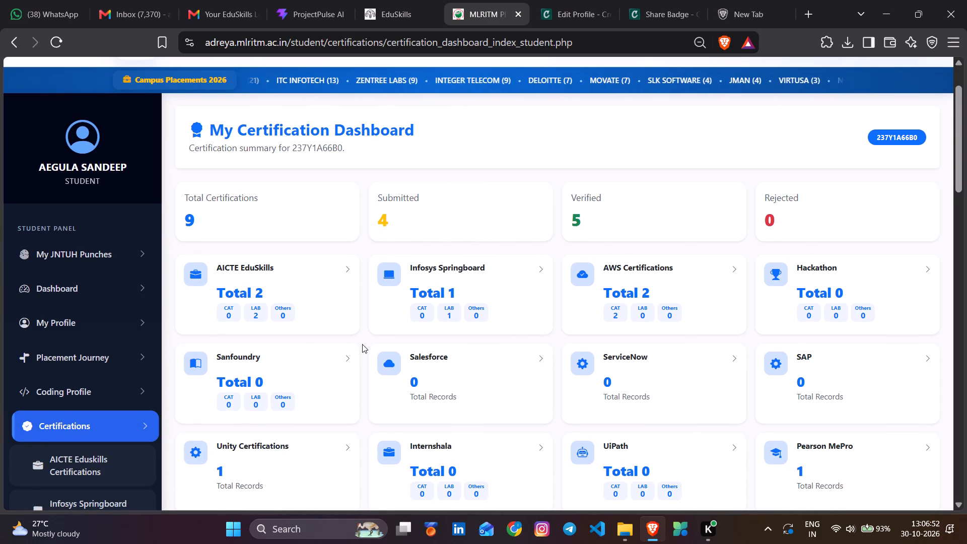
pyautogui.scroll(-1, 370, 323)
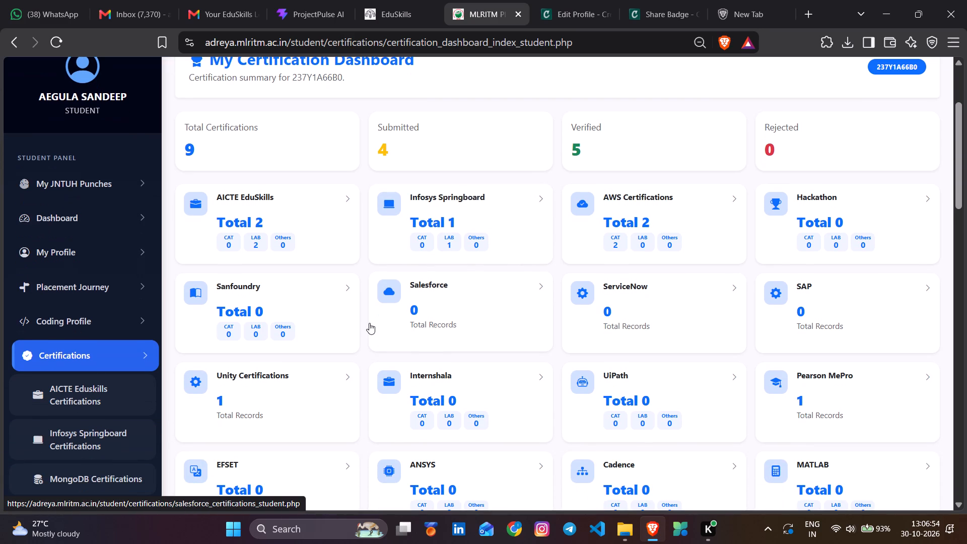
pyautogui.scroll(-3, 369, 323)
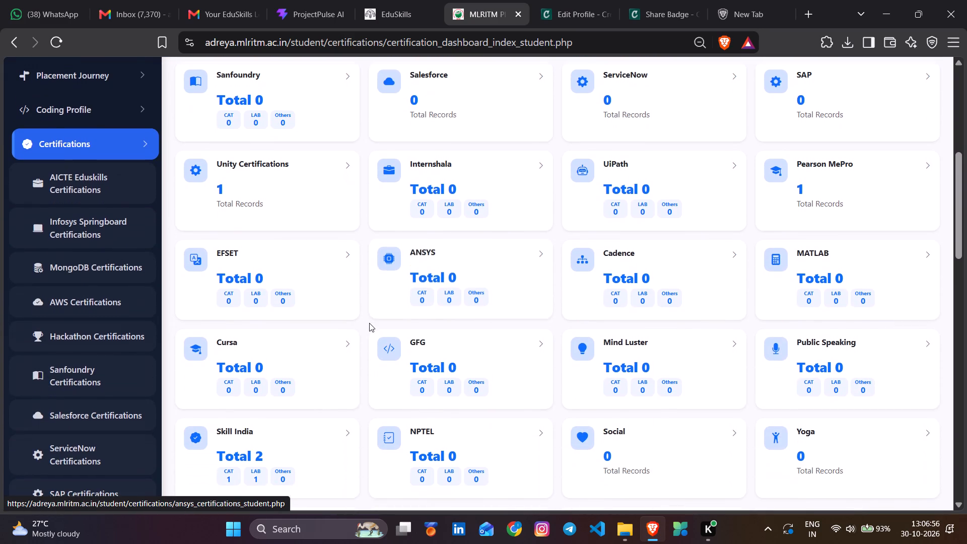
pyautogui.scroll(-2, 369, 323)
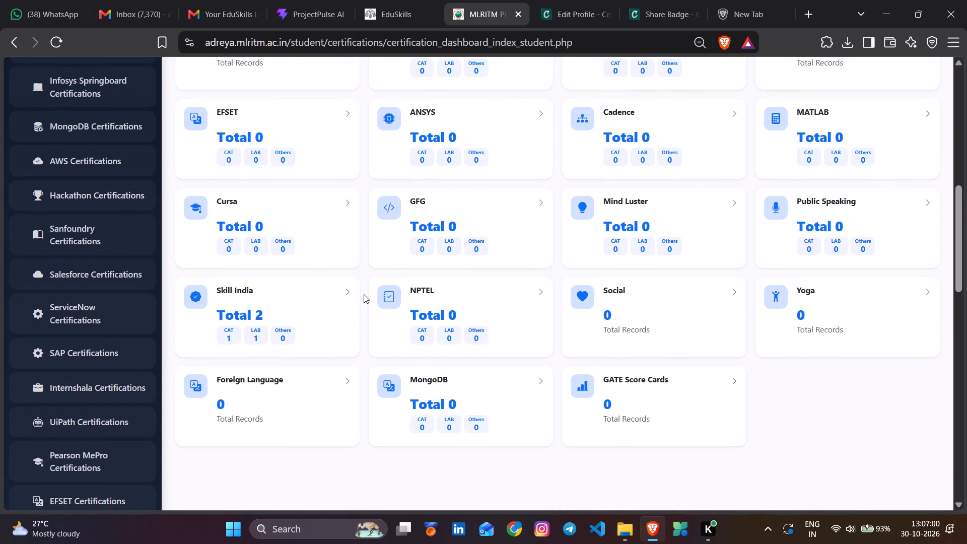
pyautogui.scroll(1, 364, 294)
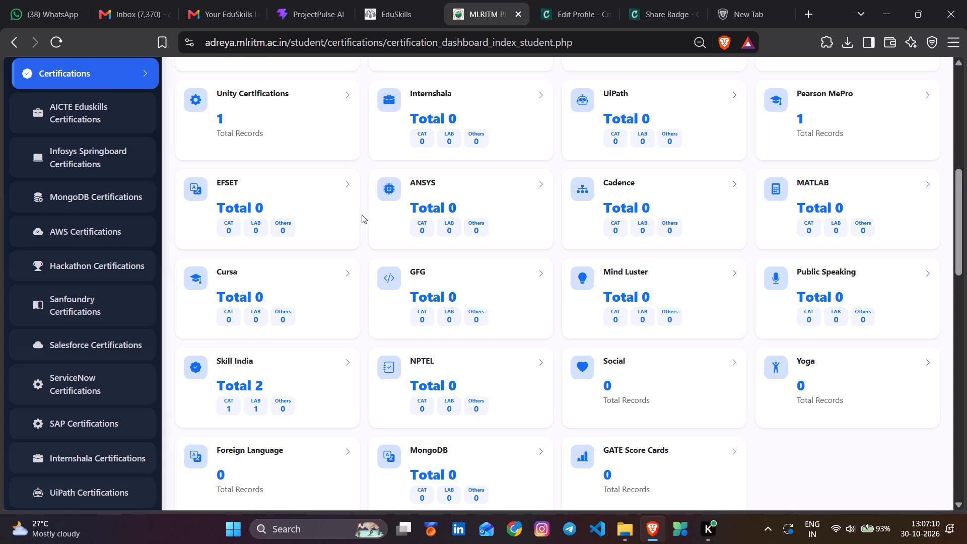
pyautogui.scroll(2, 360, 215)
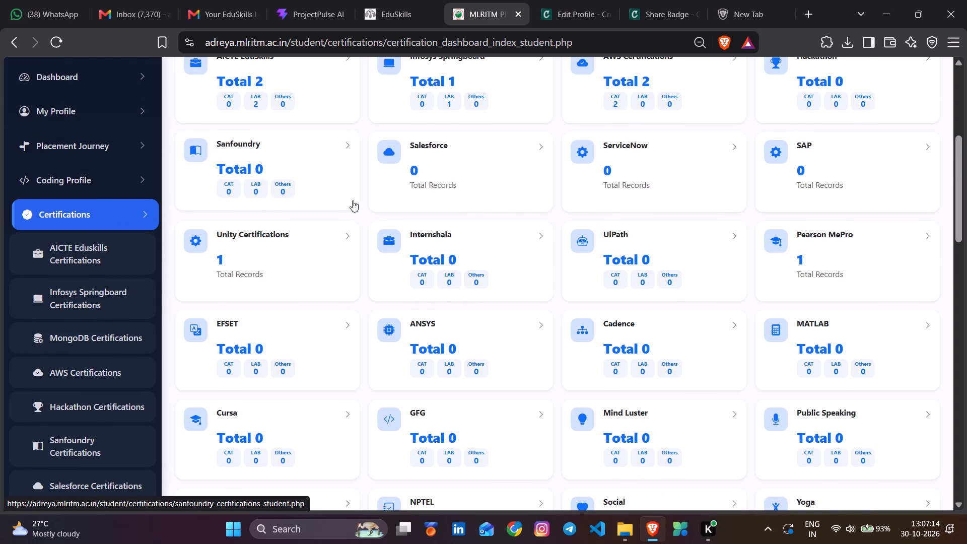
pyautogui.scroll(1, 353, 200)
pyautogui.scroll(-4, 352, 199)
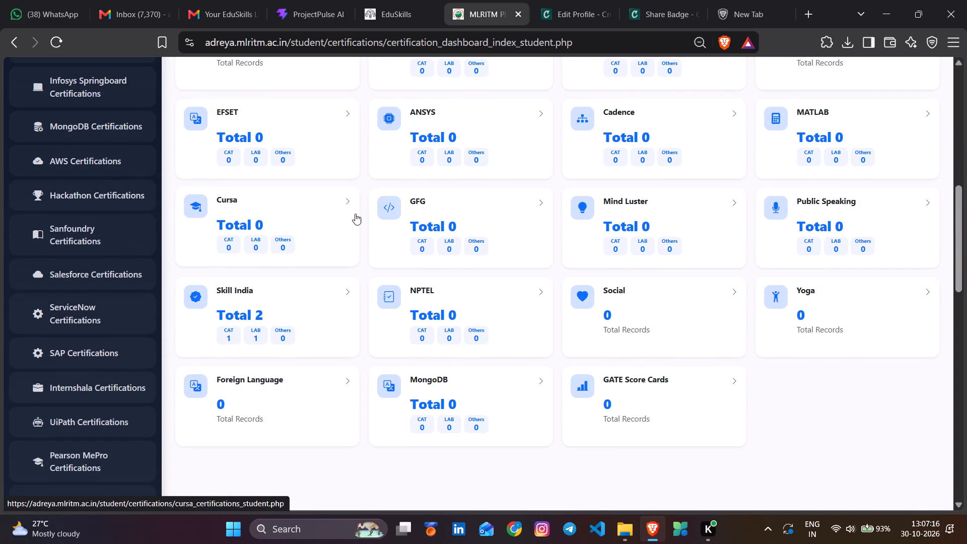
pyautogui.scroll(-1, 355, 213)
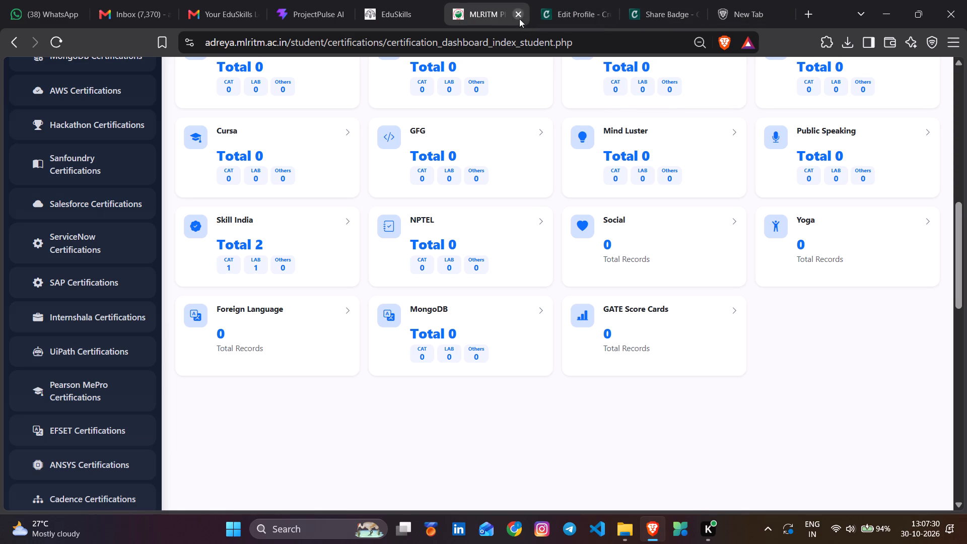
# Close the EduSkills, MLRITM portal, Credly Edit Profile, Credly Share Badge and blank new pages in the browser.
pyautogui.click(379, 10)
pyautogui.click(497, 10)
pyautogui.click(378, 13)
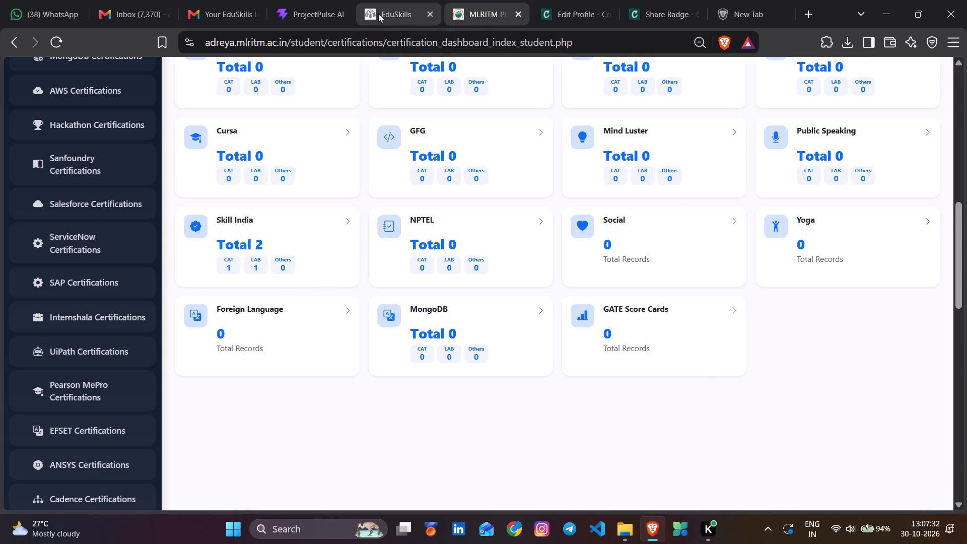
pyautogui.scroll(2, 421, 185)
pyautogui.click(432, 19)
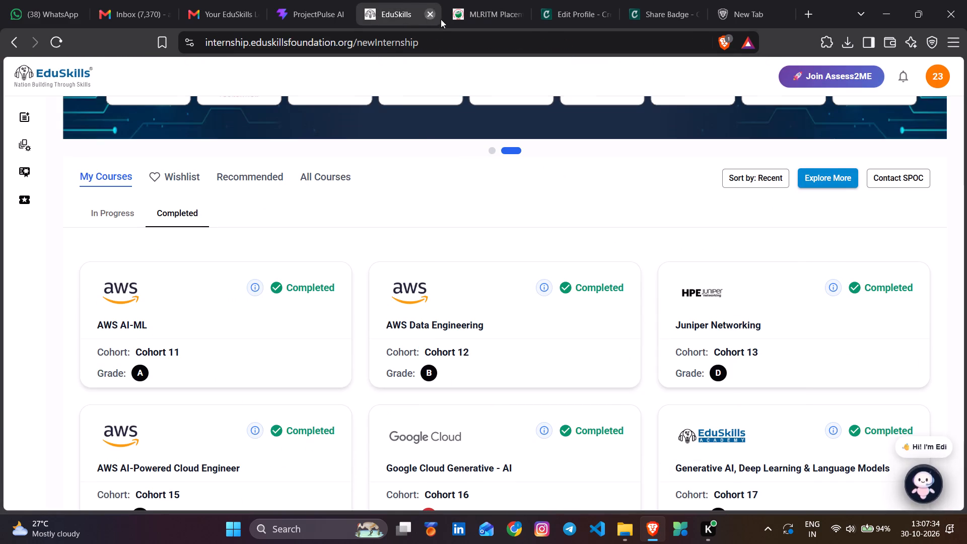
pyautogui.click(433, 15)
pyautogui.click(432, 15)
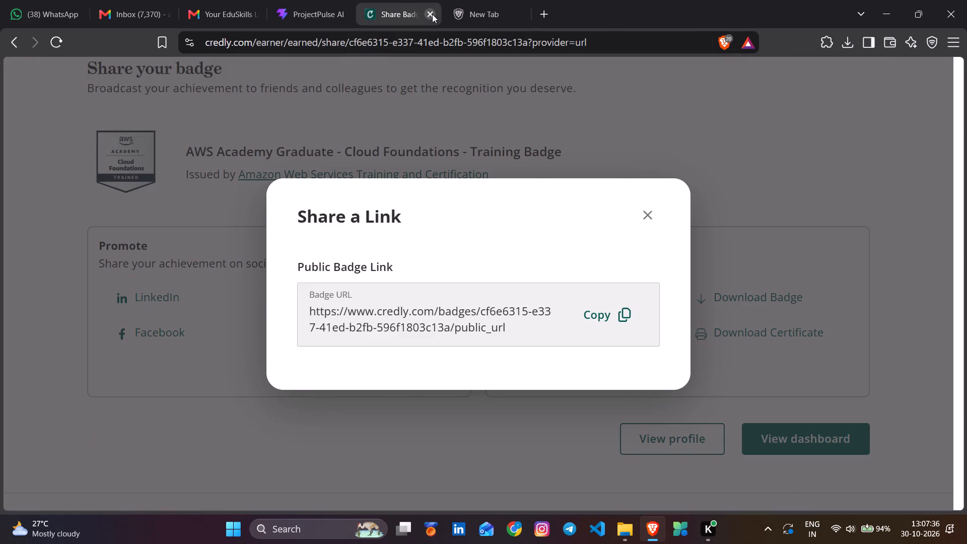
pyautogui.click(432, 14)
pyautogui.click(430, 15)
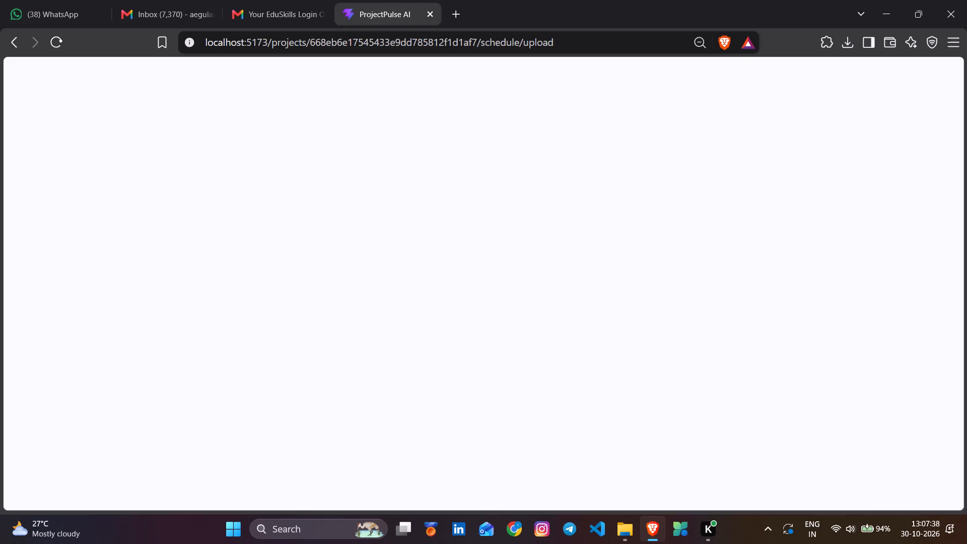
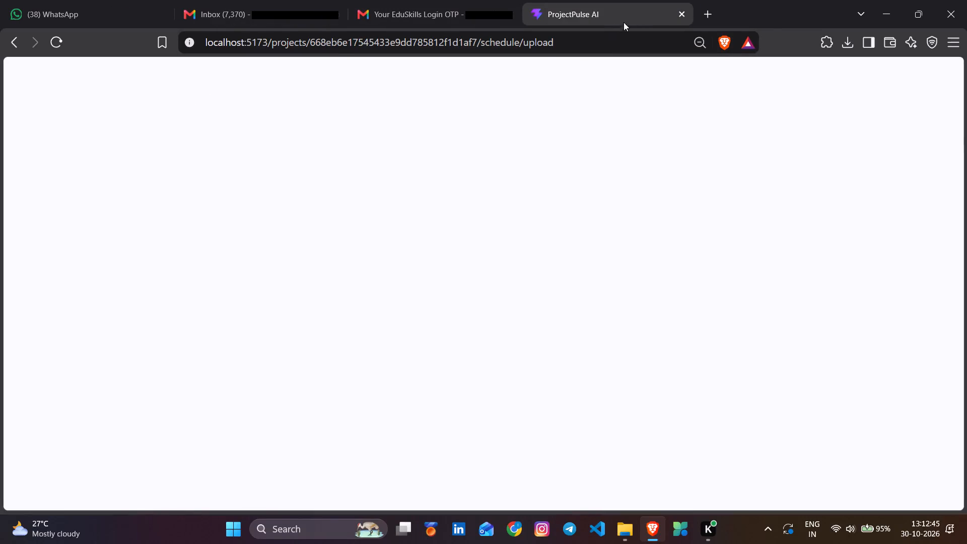
# Close the ProjectPulse AI schedule upload page in the browser.
pyautogui.click(687, 17)
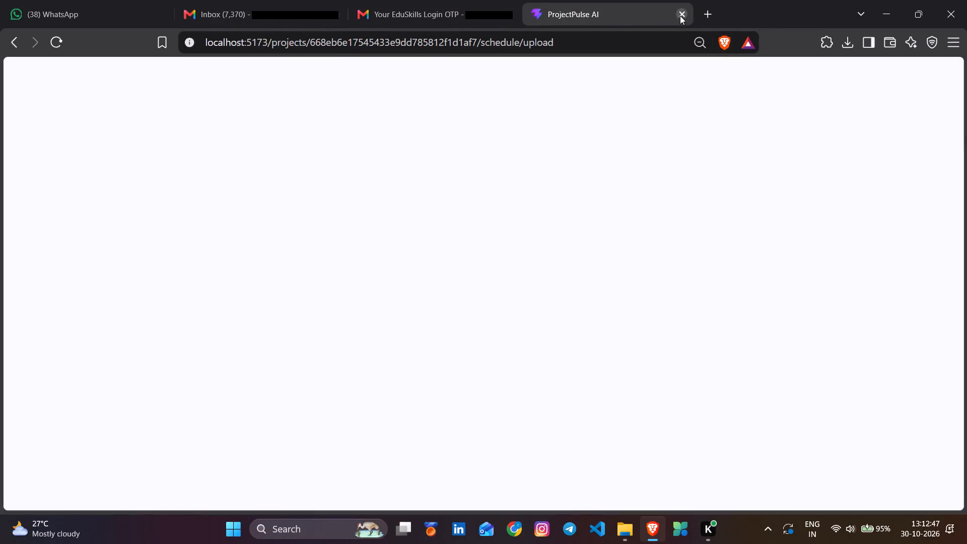